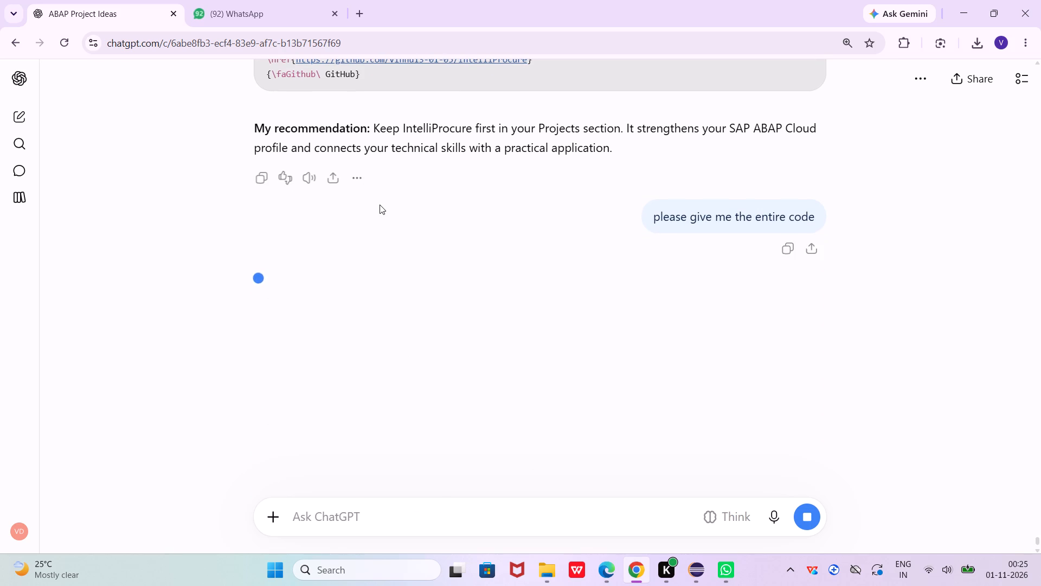
Find Overleaf through a Google search in a new browser tab and sign in with the Google account.
left_click(361, 7)
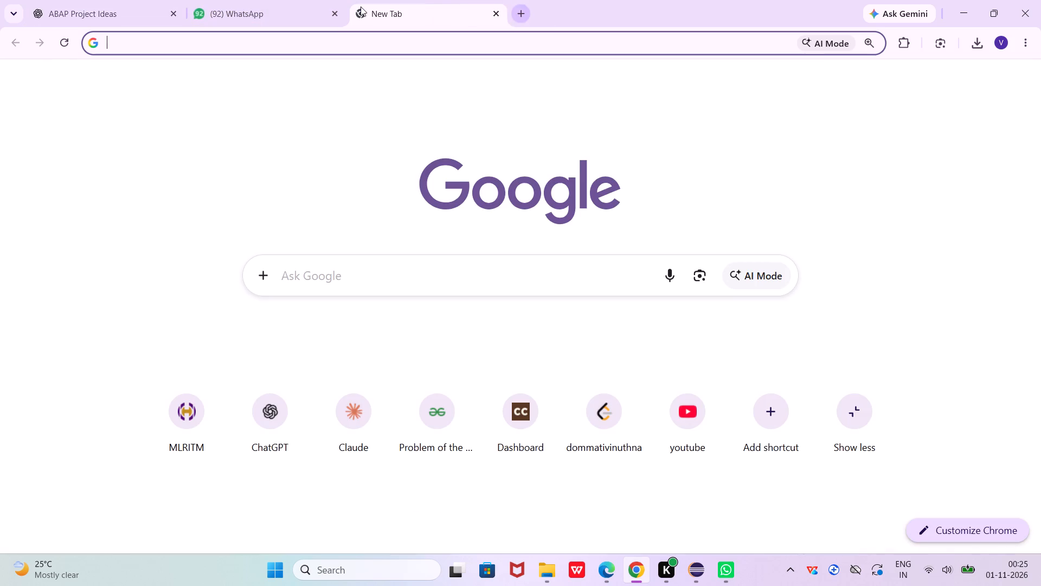
left_click(429, 270)
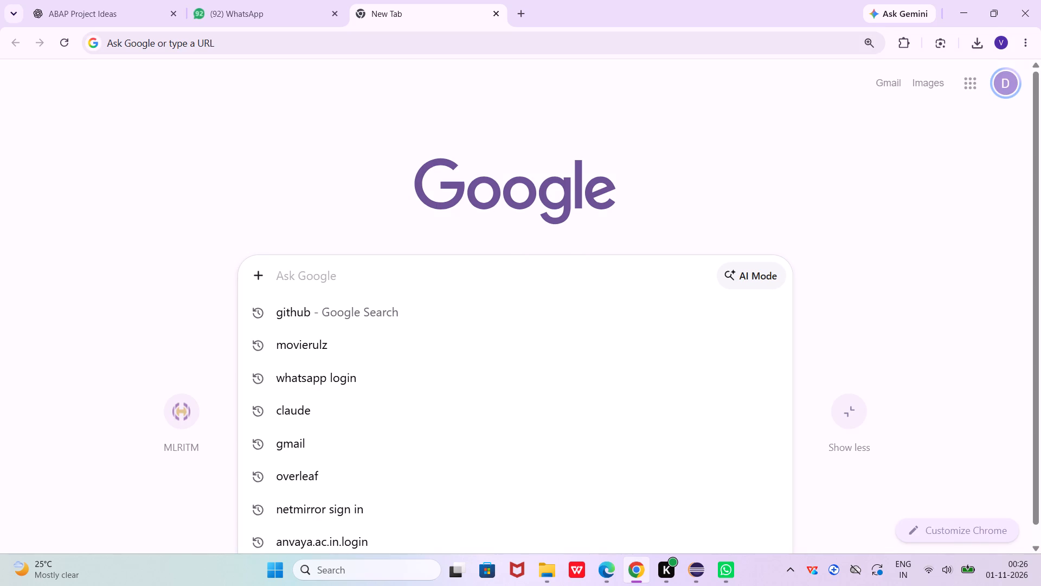
left_click(427, 468)
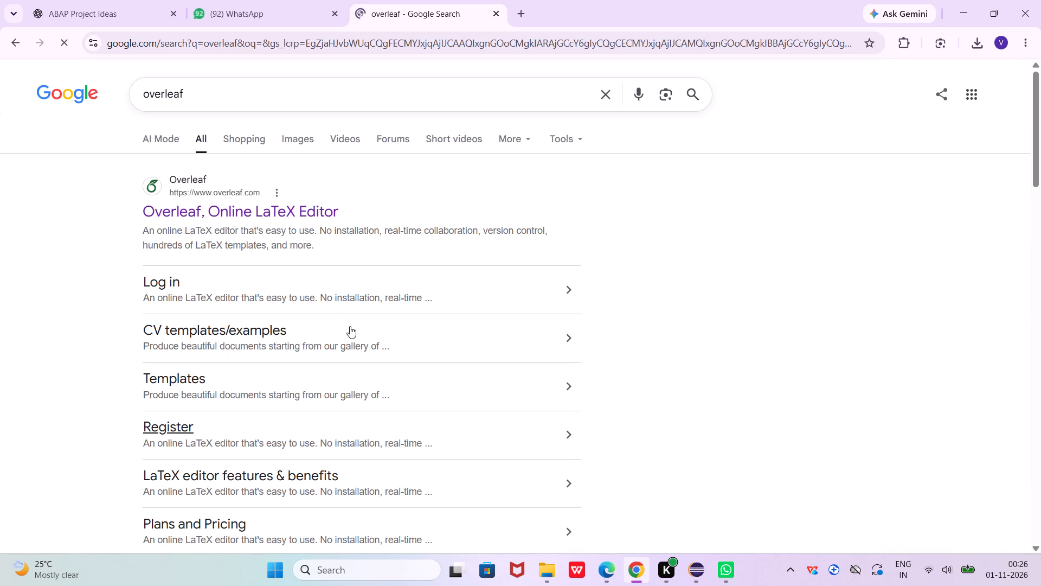
left_click(243, 203)
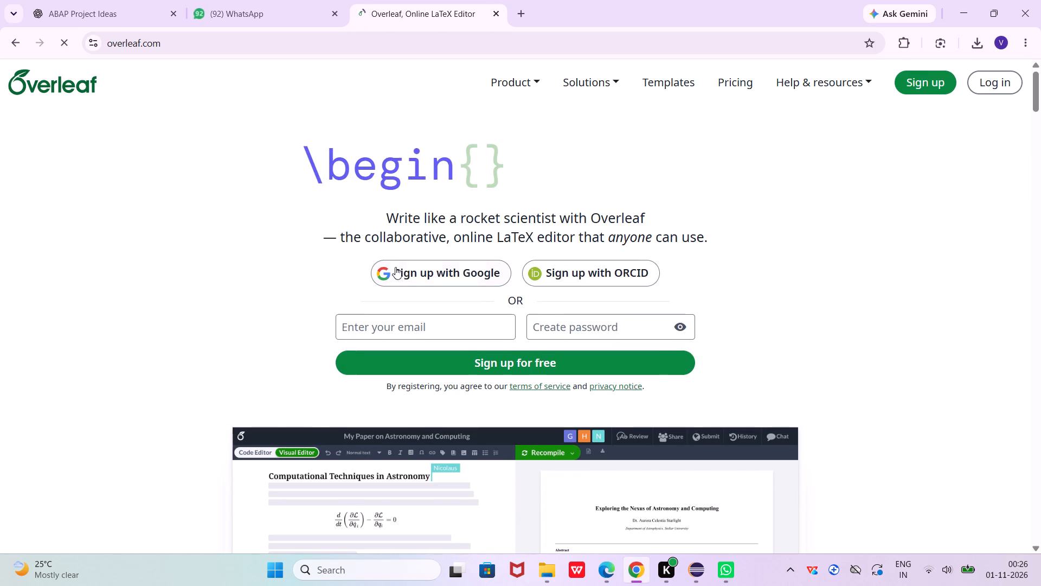
left_click(405, 275)
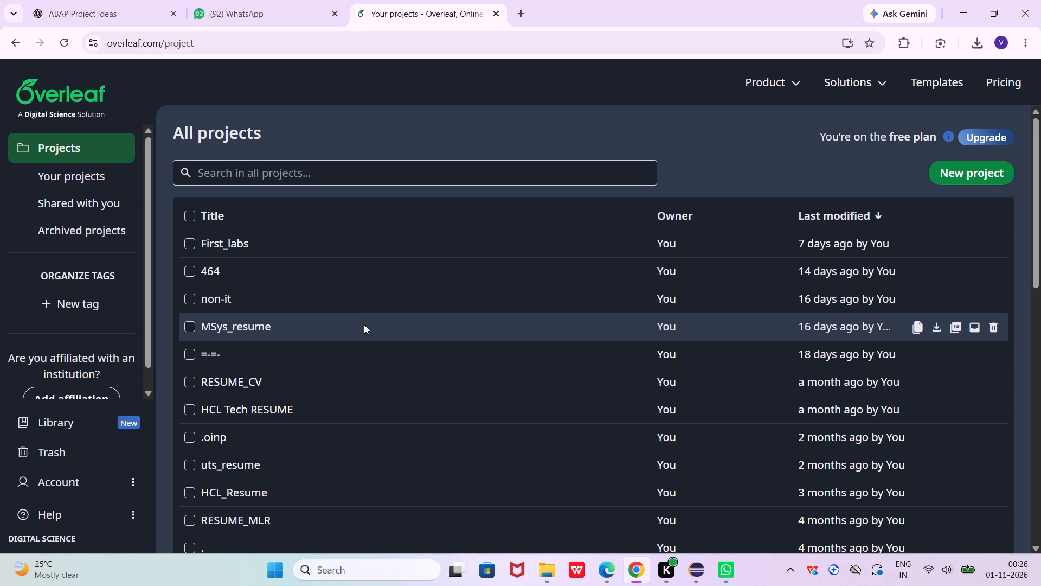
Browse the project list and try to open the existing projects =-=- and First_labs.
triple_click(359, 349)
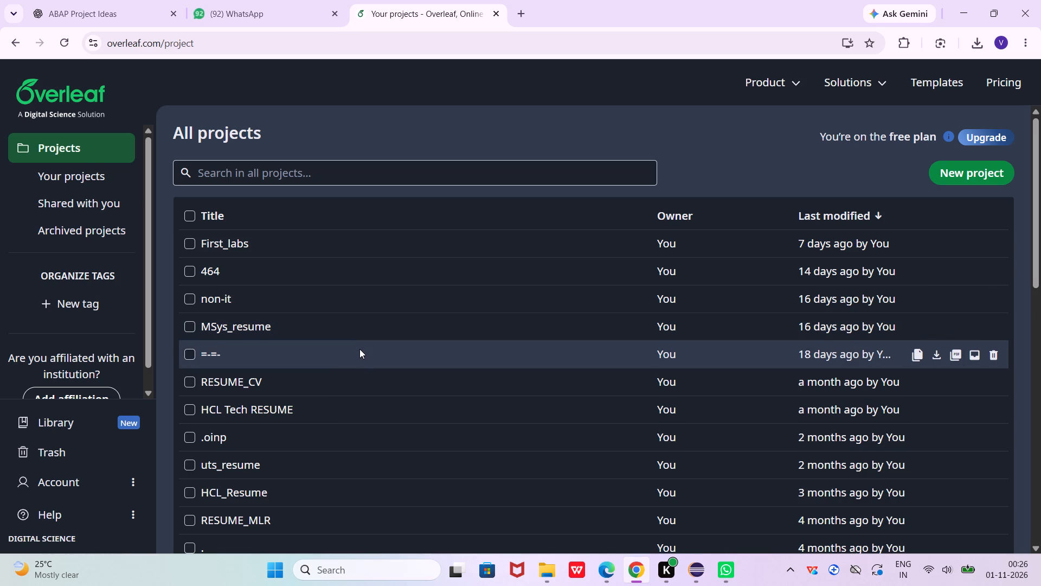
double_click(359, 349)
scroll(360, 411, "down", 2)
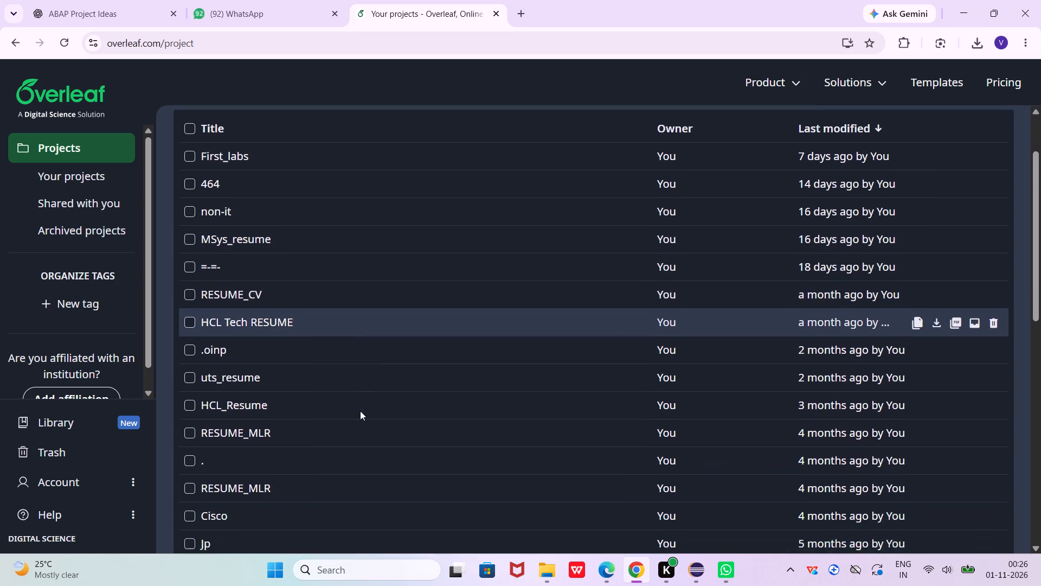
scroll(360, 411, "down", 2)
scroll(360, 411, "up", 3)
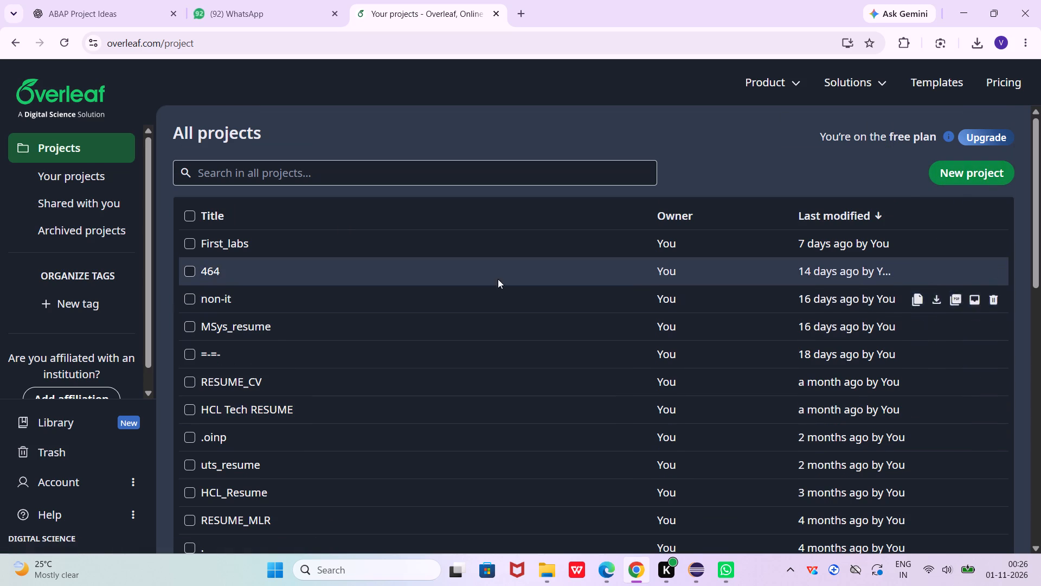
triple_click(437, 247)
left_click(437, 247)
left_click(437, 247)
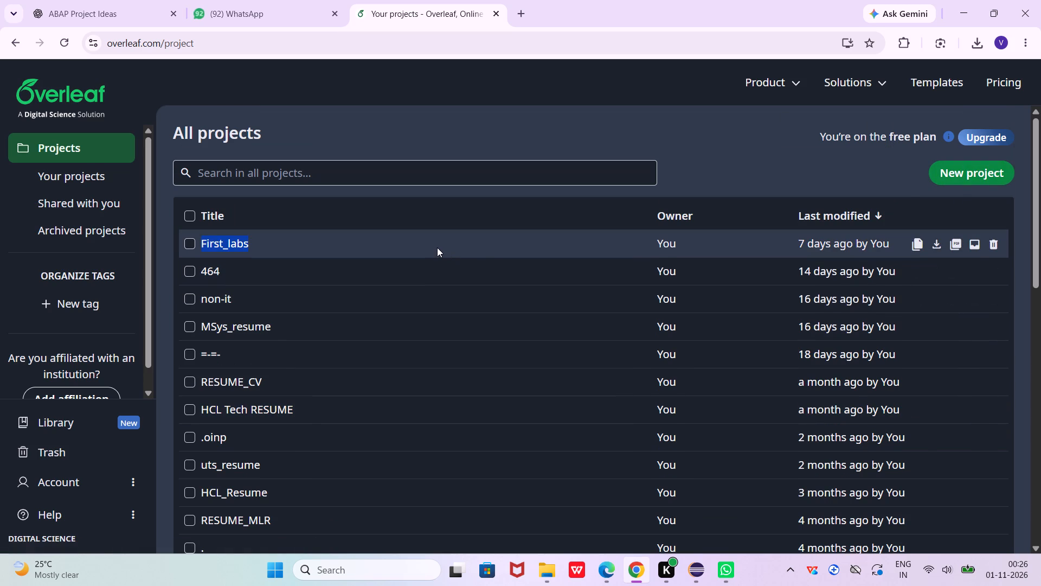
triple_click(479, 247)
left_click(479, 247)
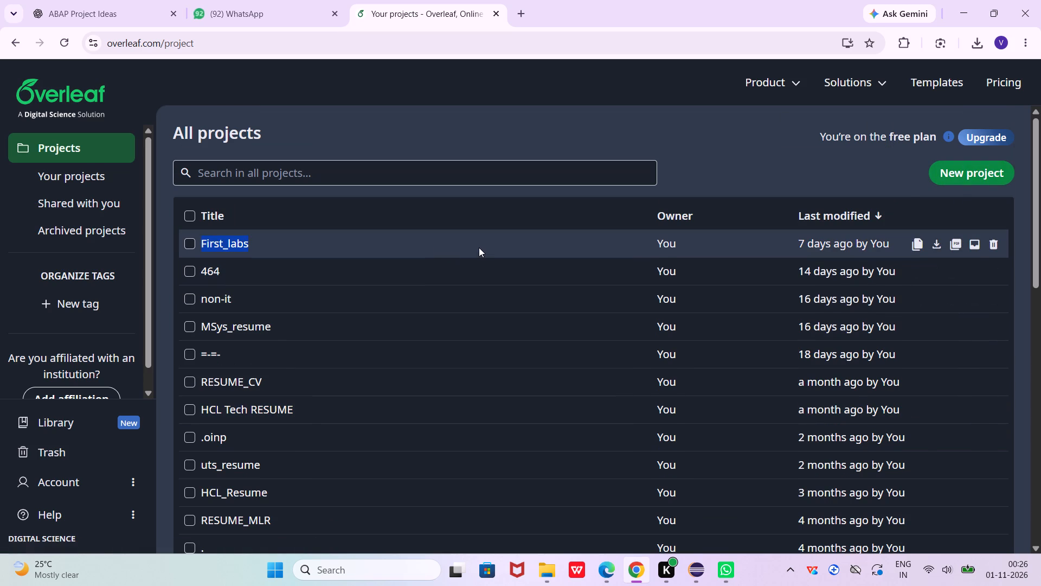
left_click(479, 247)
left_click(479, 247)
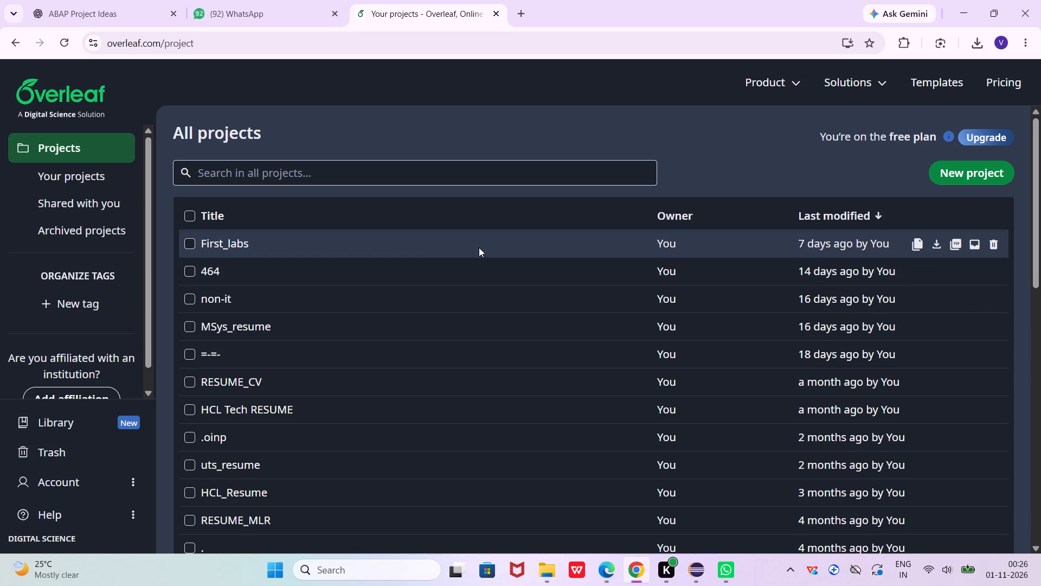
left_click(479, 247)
Create a blank Overleaf project named "vinuthna".
left_click(954, 165)
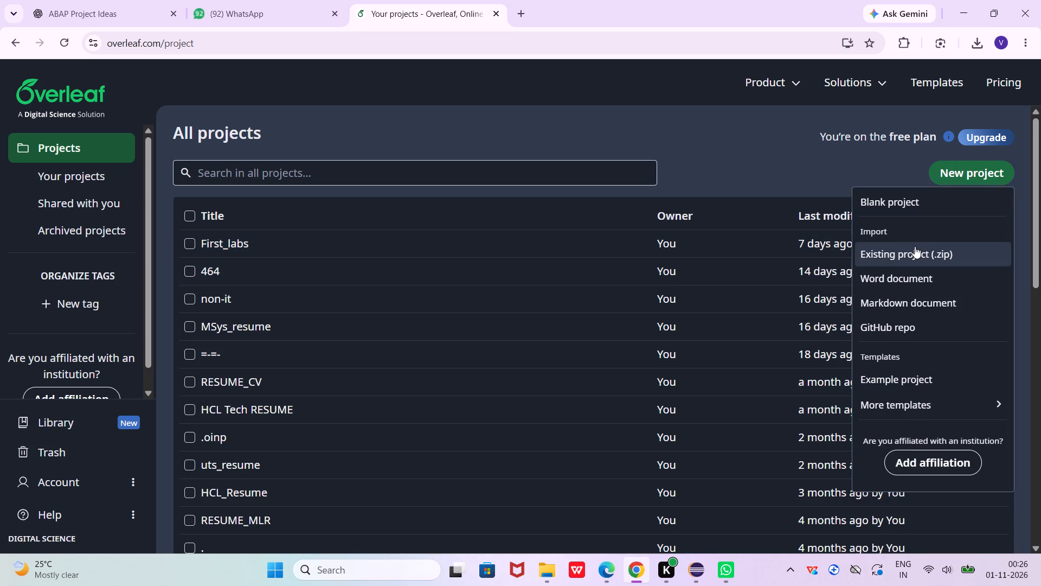
left_click(940, 200)
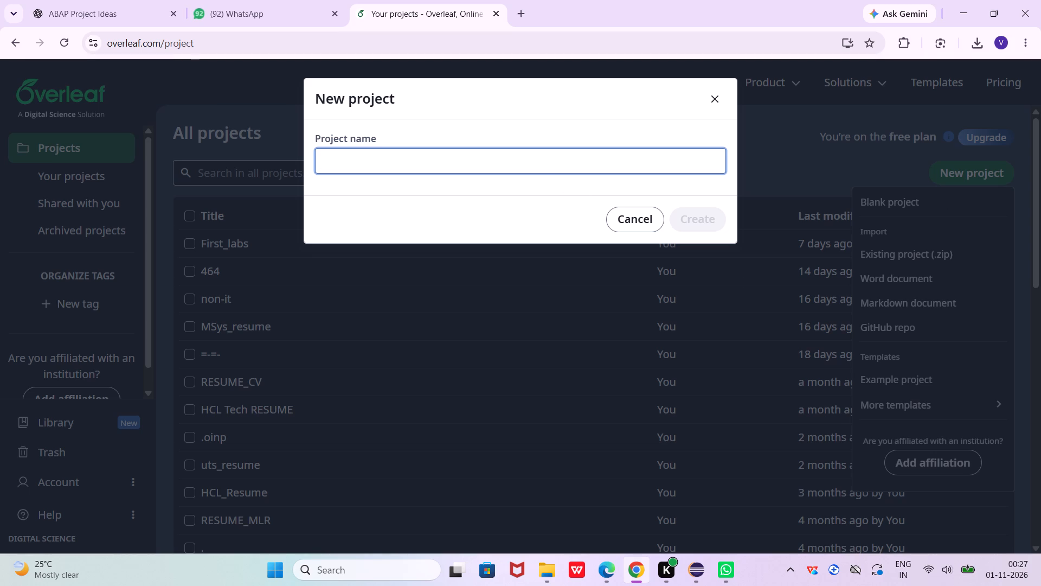
key("v")
type("inuthna")
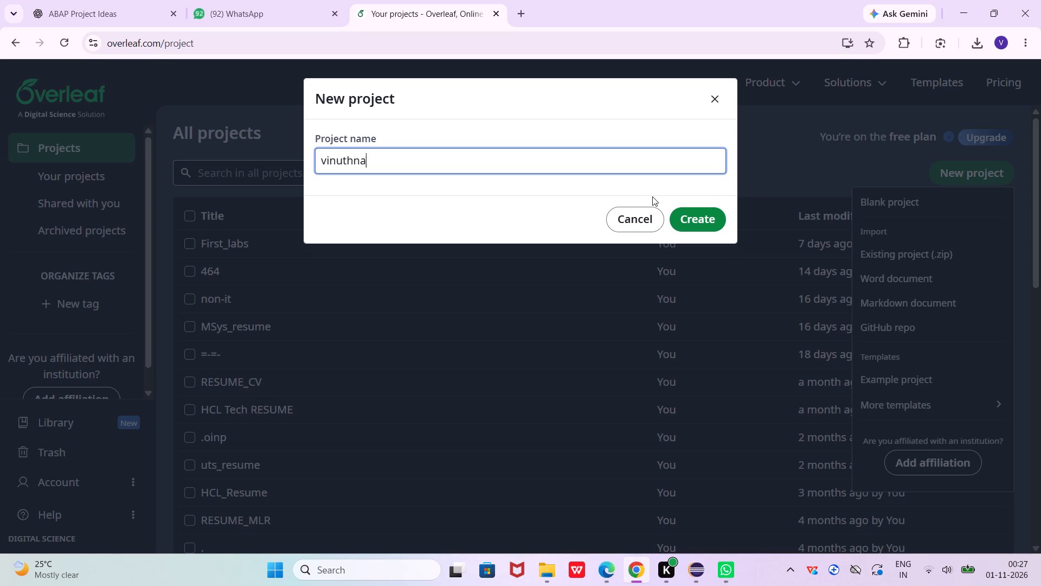
left_click(708, 209)
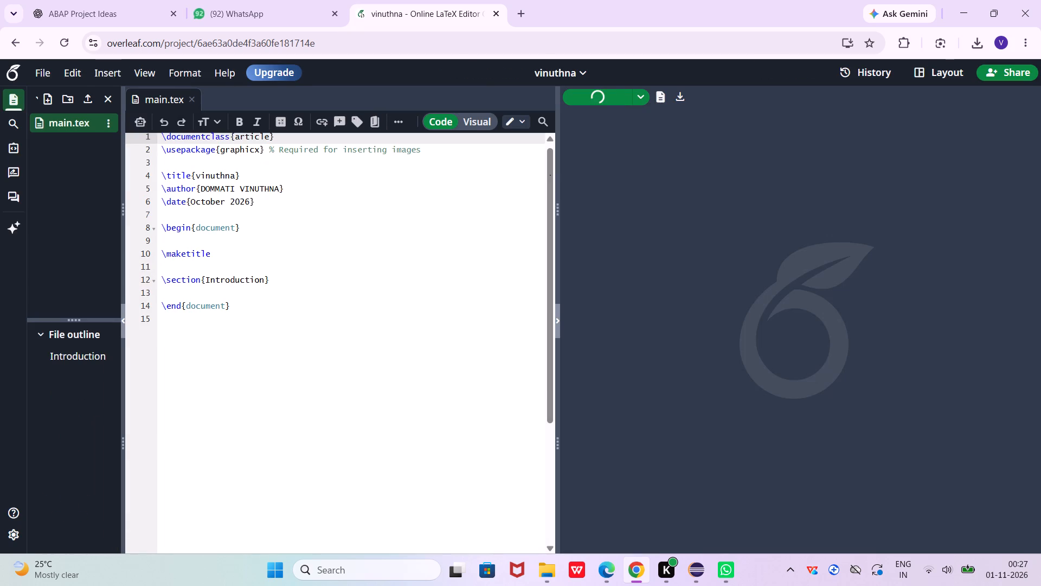
Replace all the default template code in main.tex with the copied LaTeX resume code.
left_click_drag(164, 139, 301, 356)
key("BackSpace")
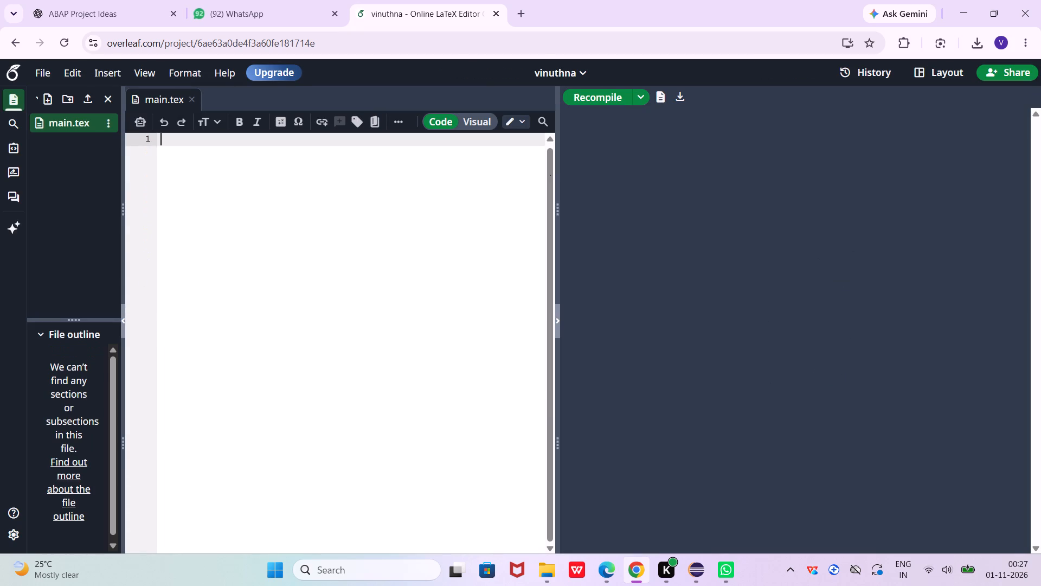
key("ctrl+v")
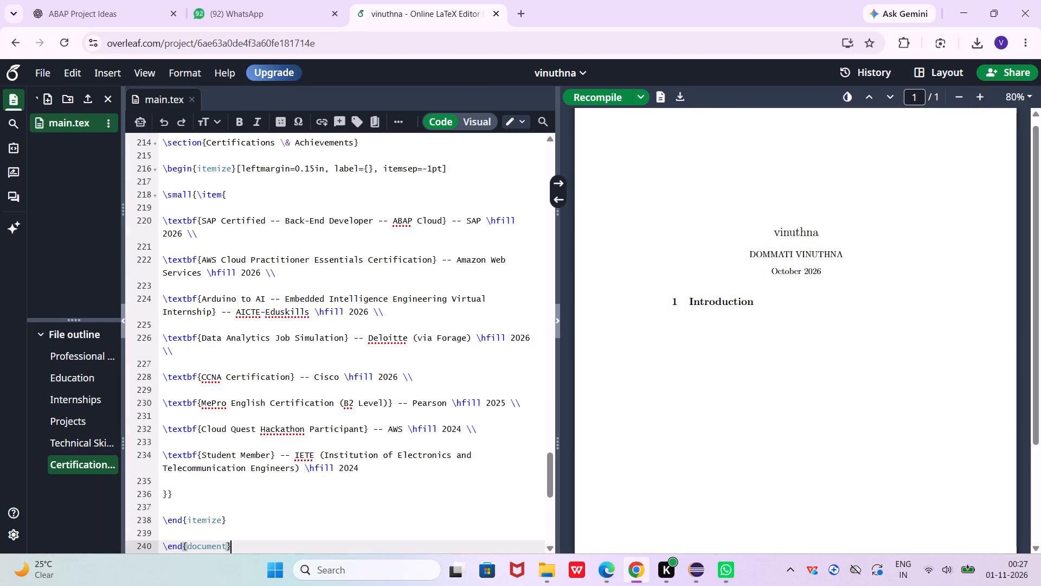
scroll(355, 363, "down", 1)
scroll(355, 363, "up", 2)
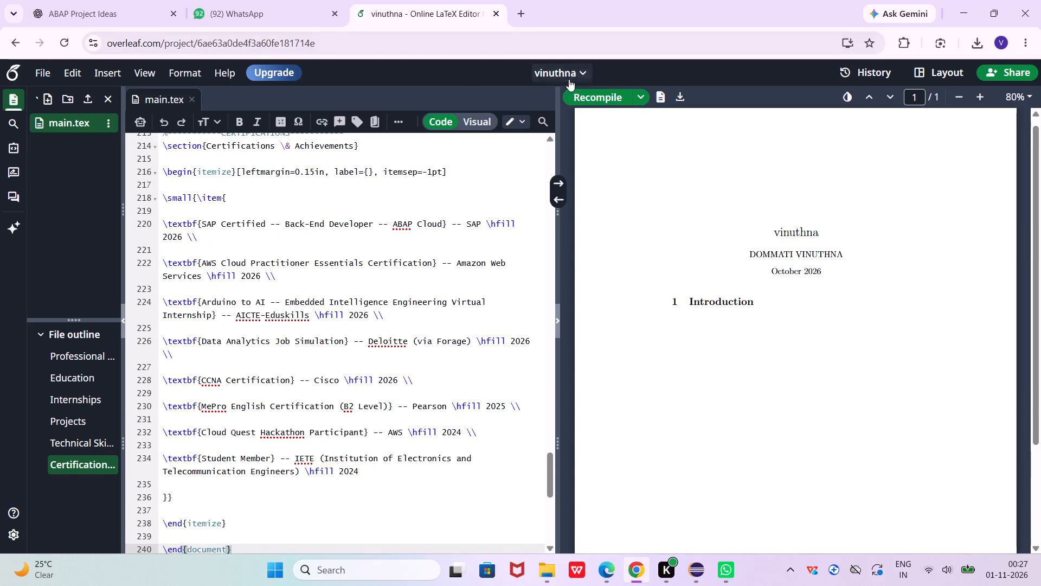
Recompile the vinuthna project to render the pasted resume.
left_click(579, 87)
left_click(582, 93)
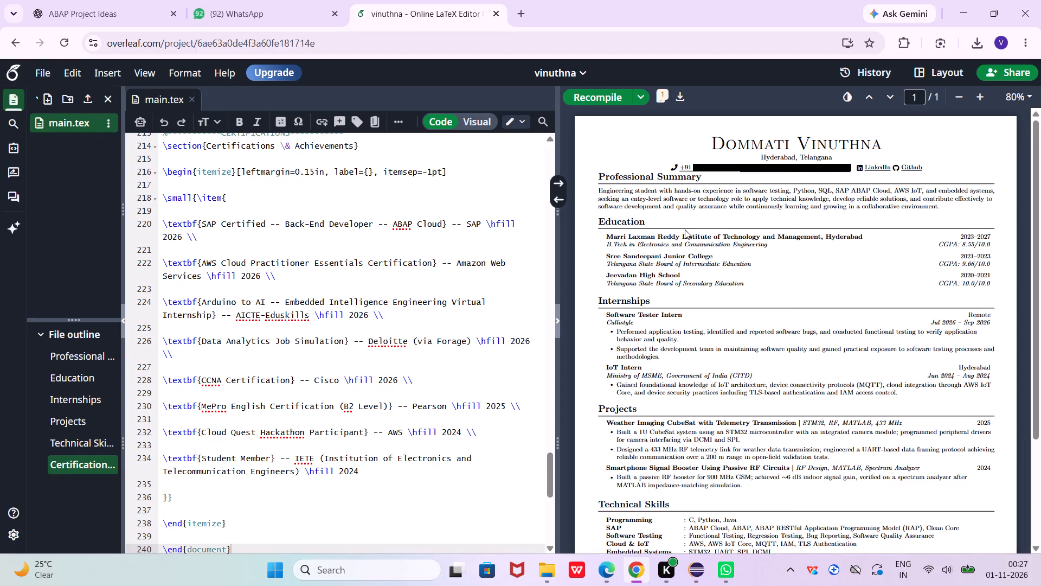
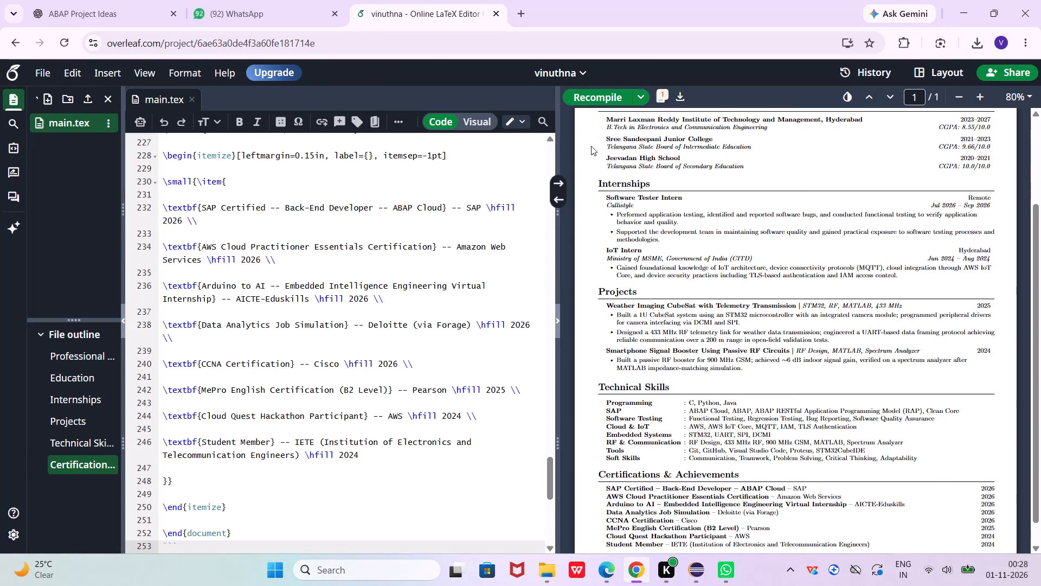
left_click(613, 85)
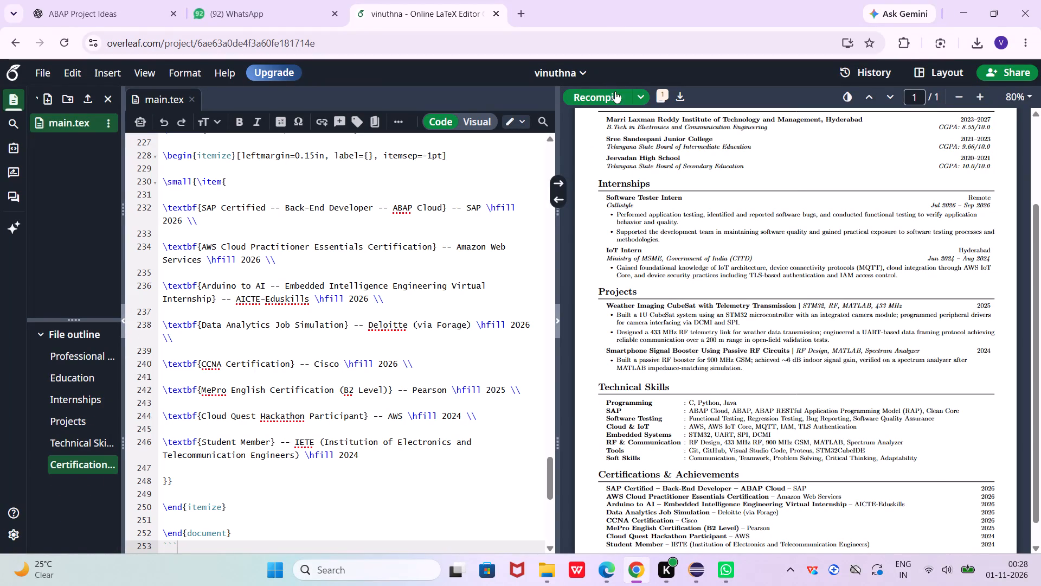
left_click(617, 96)
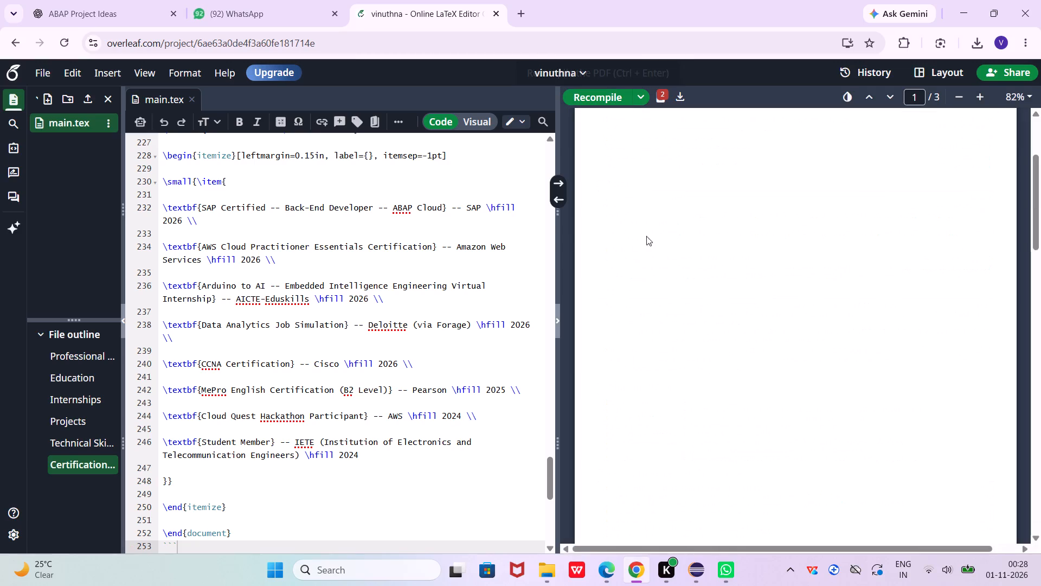
Examine the compiled resume's pages, checking the IntelliProcure entry under Projects and how the sections are laid out across pages.
scroll(650, 260, "down", 4)
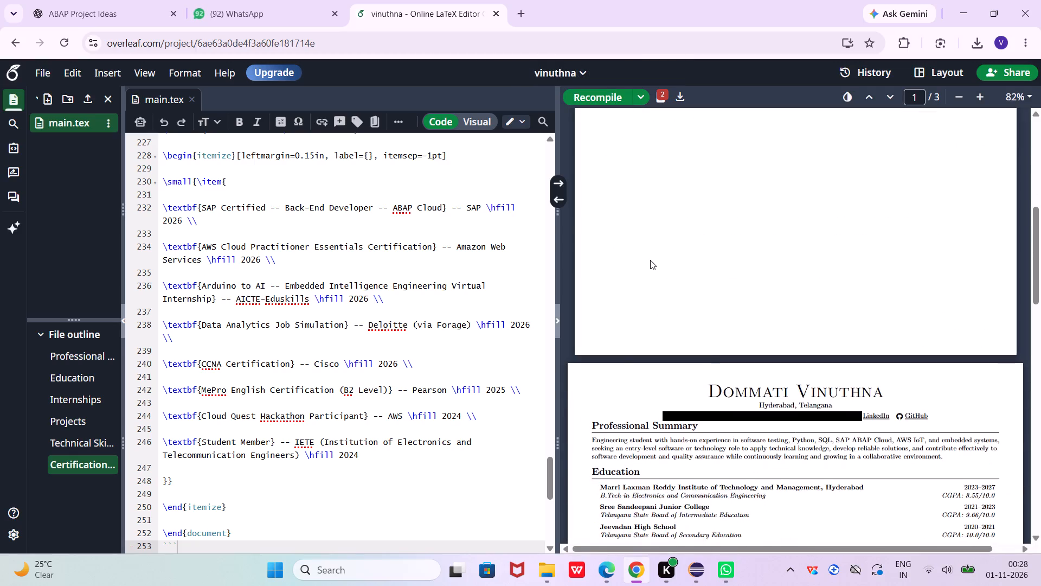
scroll(650, 260, "down", 4)
scroll(650, 260, "right", 1)
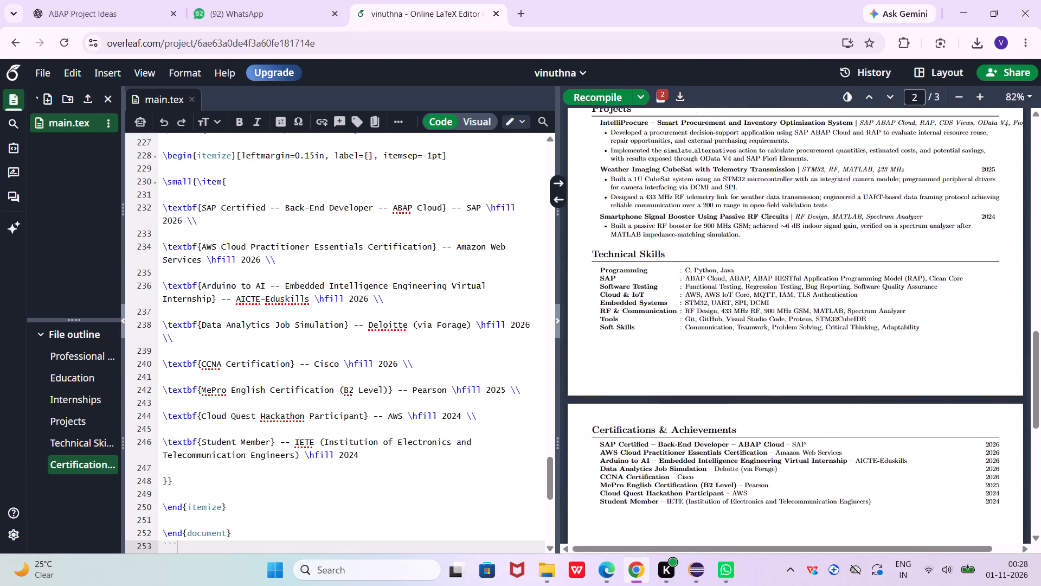
scroll(650, 260, "right", 2)
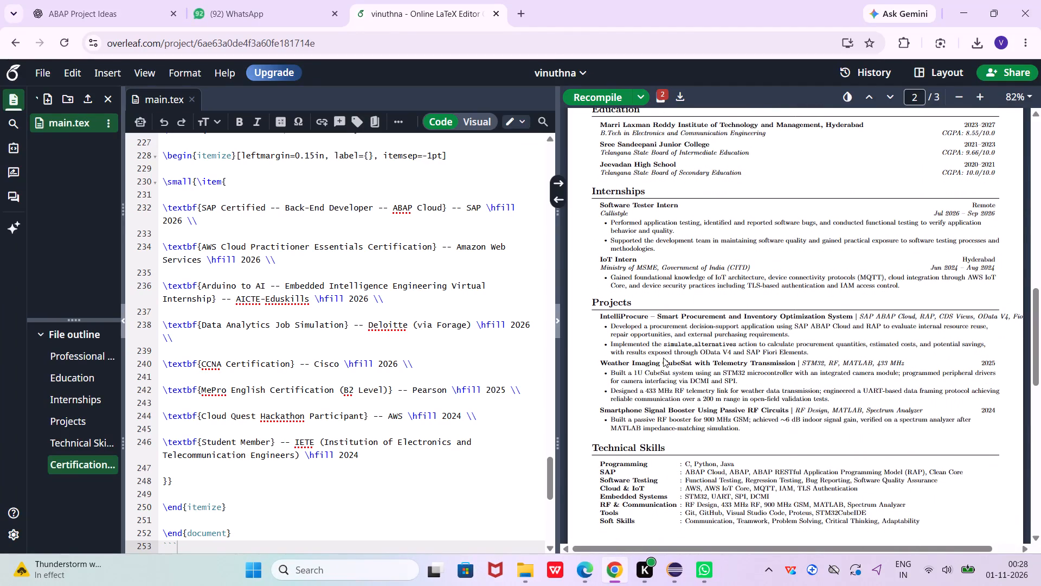
scroll(663, 358, "down", 3)
scroll(663, 358, "up", 2)
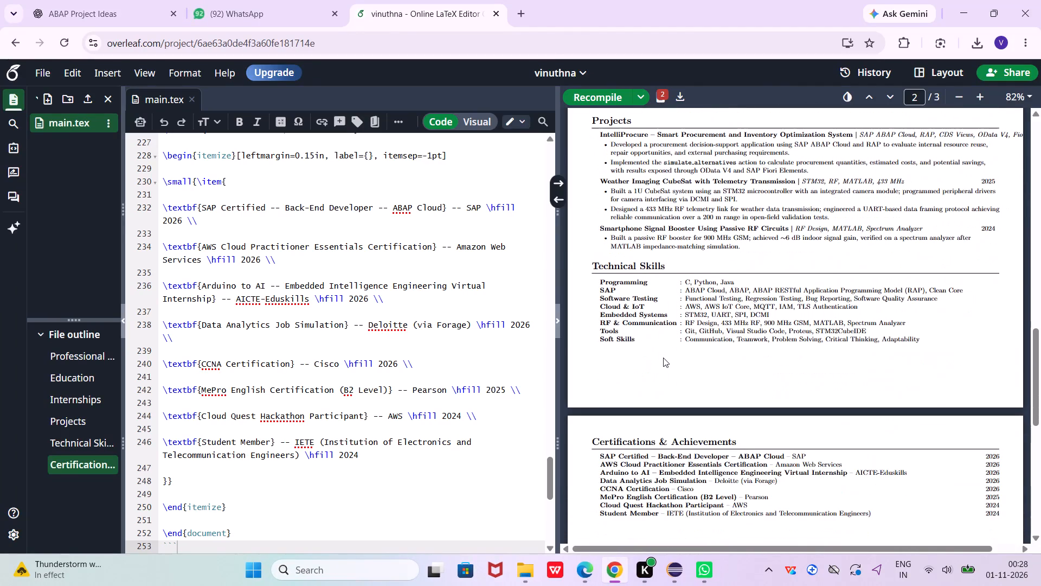
scroll(663, 358, "up", 2)
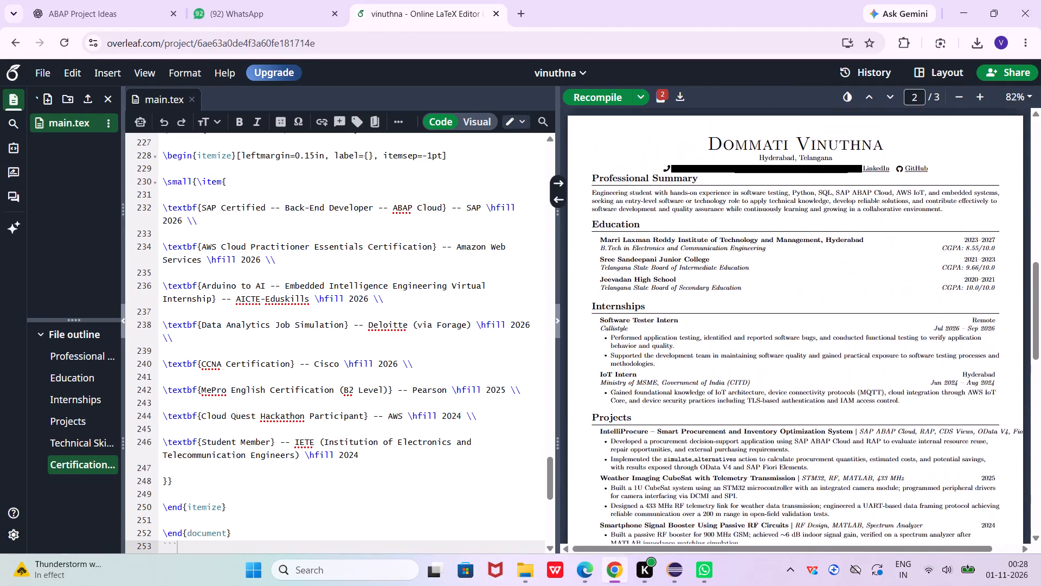
scroll(663, 358, "up", 1)
scroll(663, 358, "down", 1)
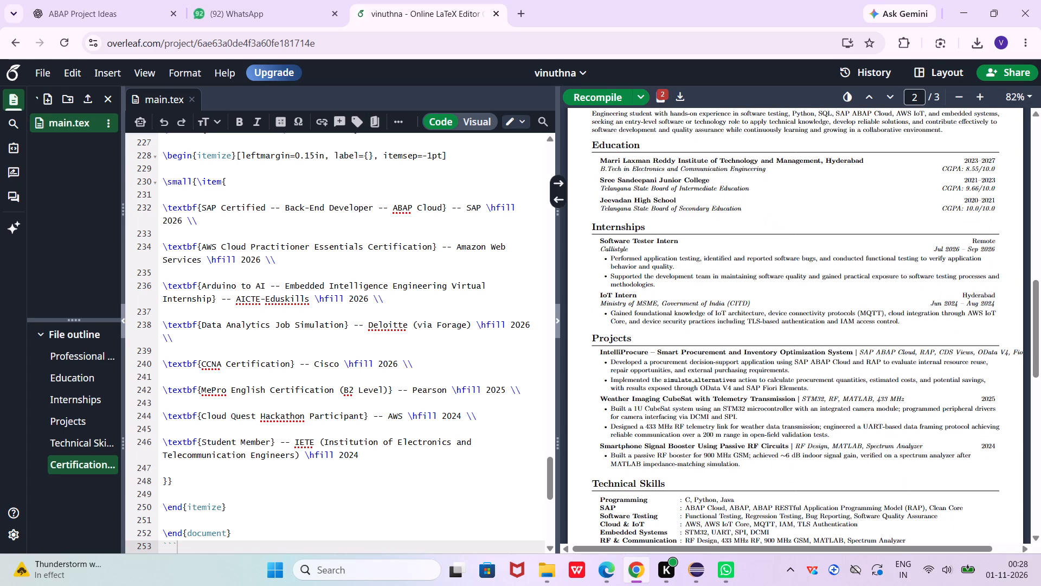
scroll(663, 358, "down", 1)
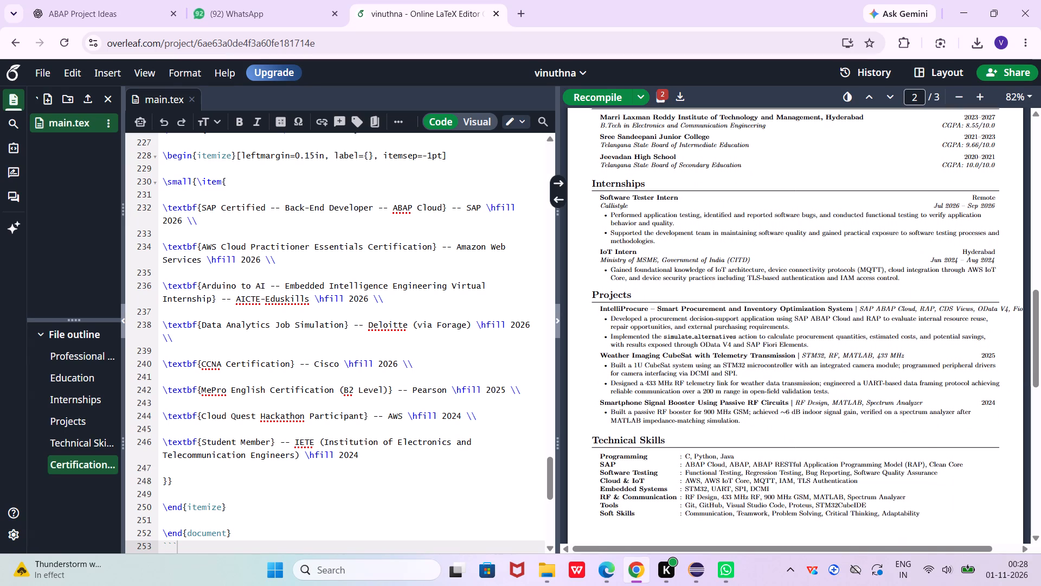
scroll(663, 358, "down", 1)
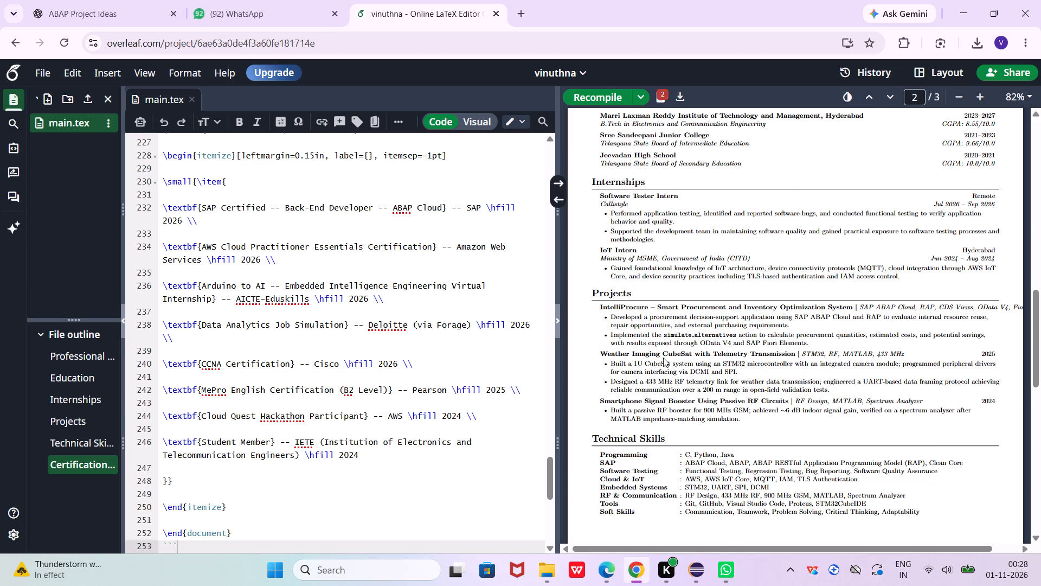
scroll(663, 358, "down", 1)
scroll(352, 368, "up", 3)
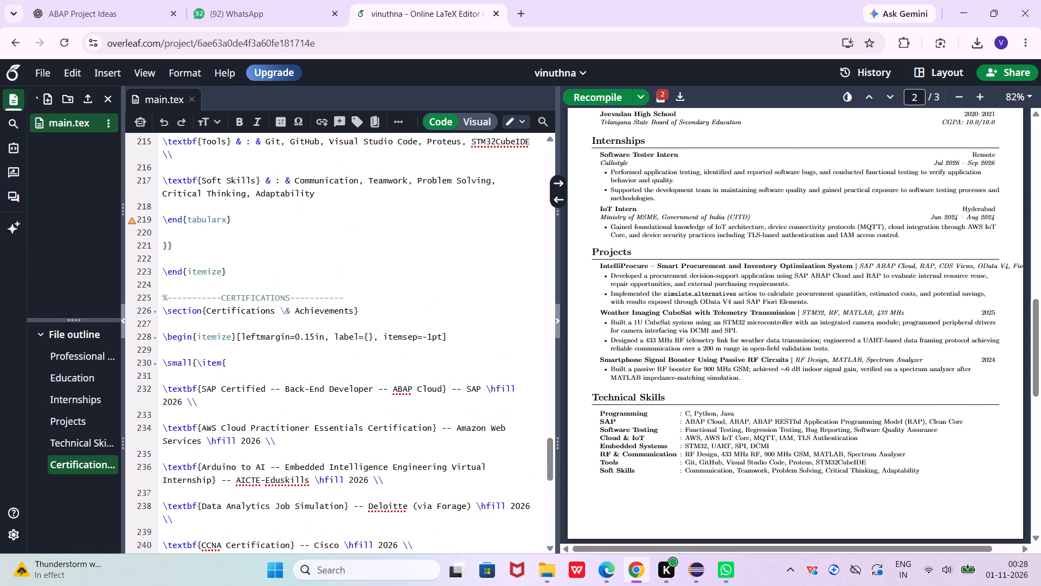
Delete the whole Smartphone Signal Booster Using Passive RF Circuits entry from the Projects section of main.tex, including its item list.
left_click(49, 422)
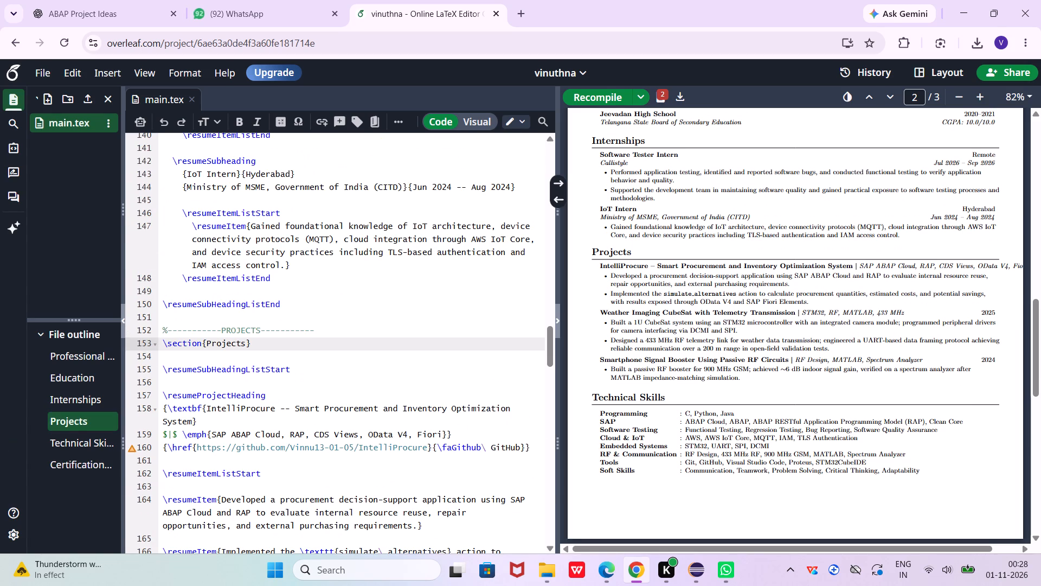
scroll(198, 312, "up", 1)
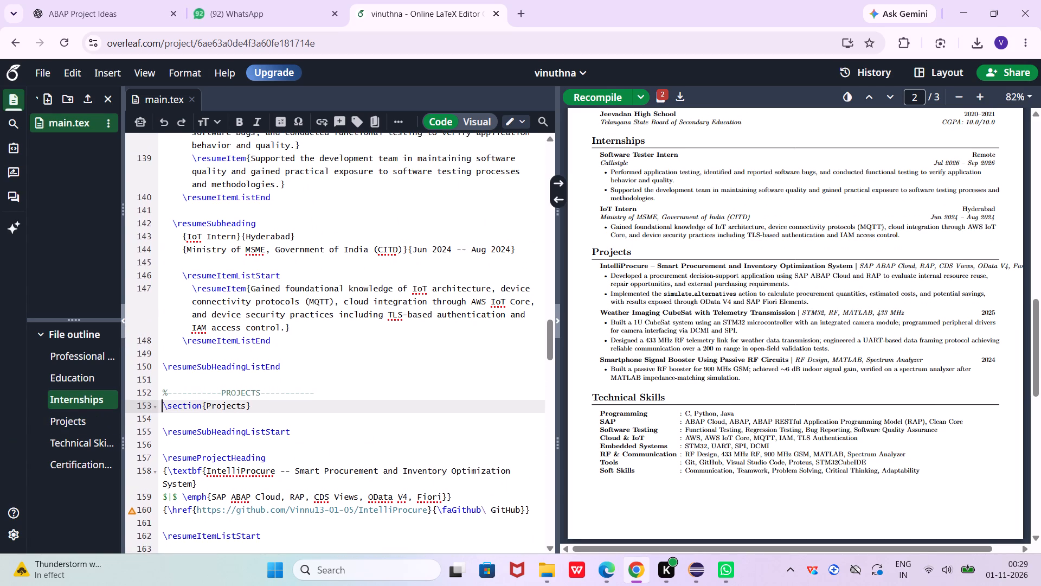
scroll(198, 312, "down", 1)
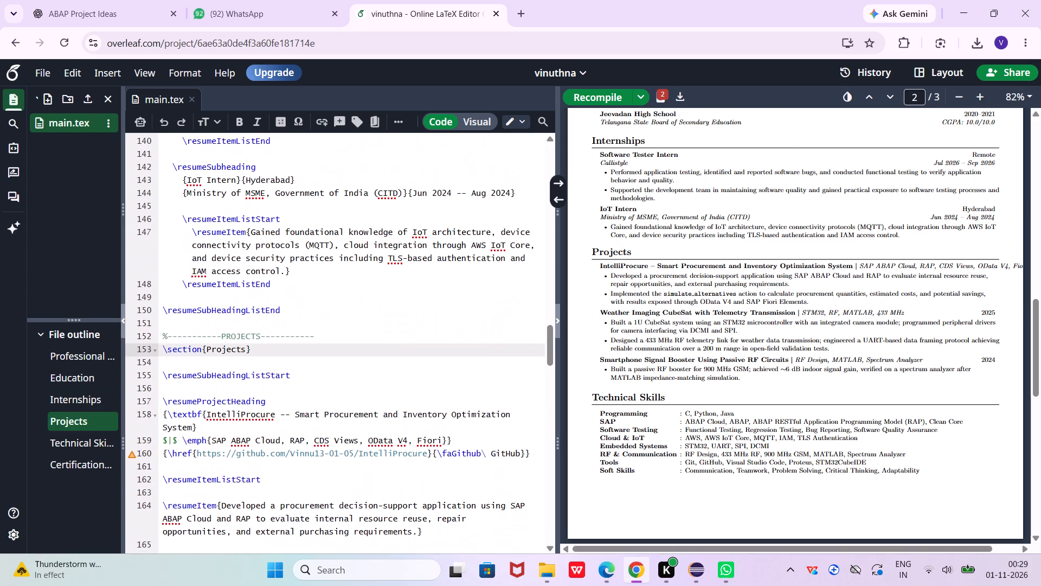
scroll(198, 312, "down", 4)
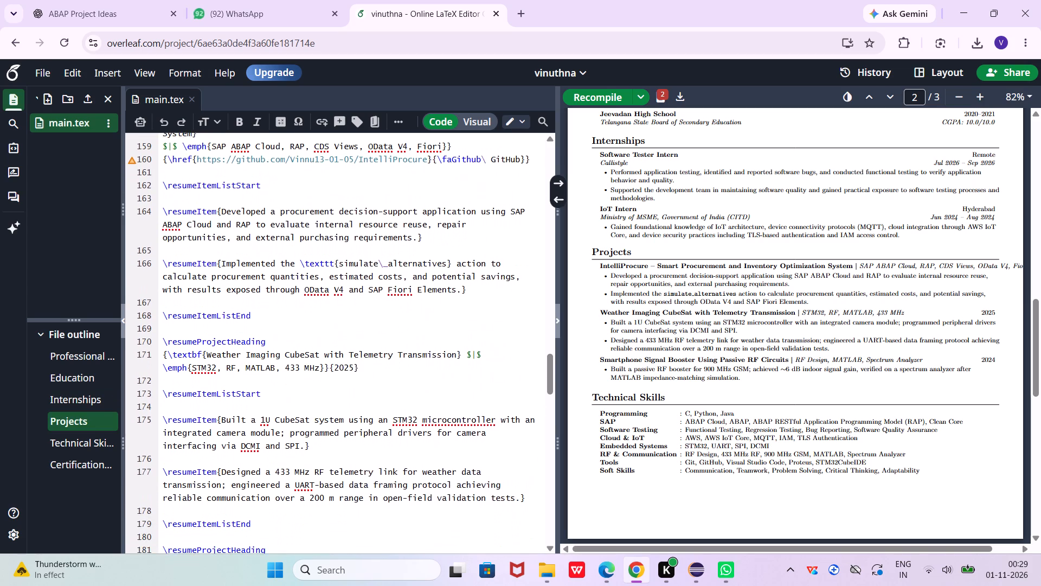
scroll(198, 312, "down", 3)
scroll(198, 312, "up", 1)
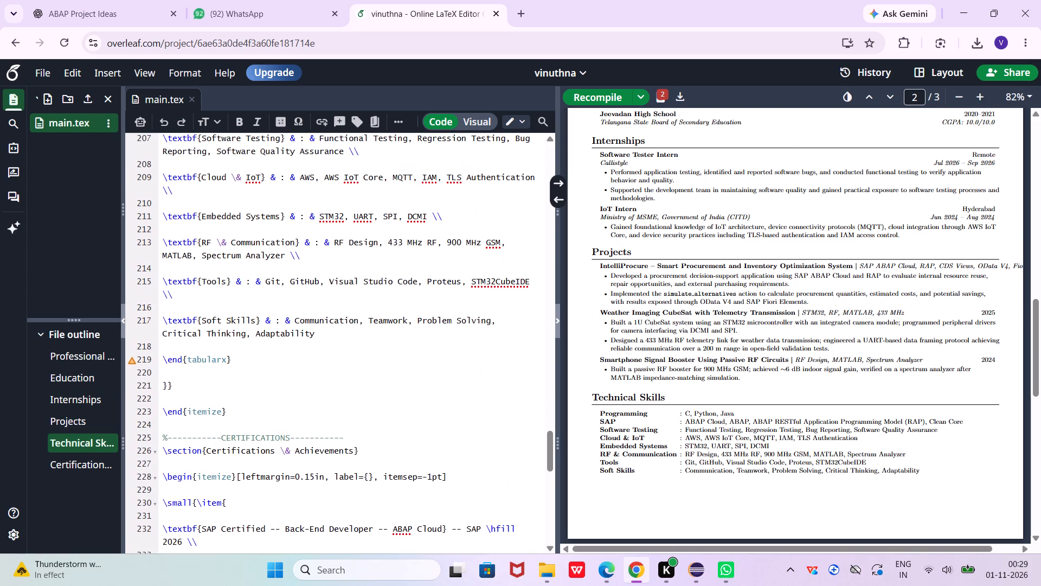
scroll(198, 312, "up", 3)
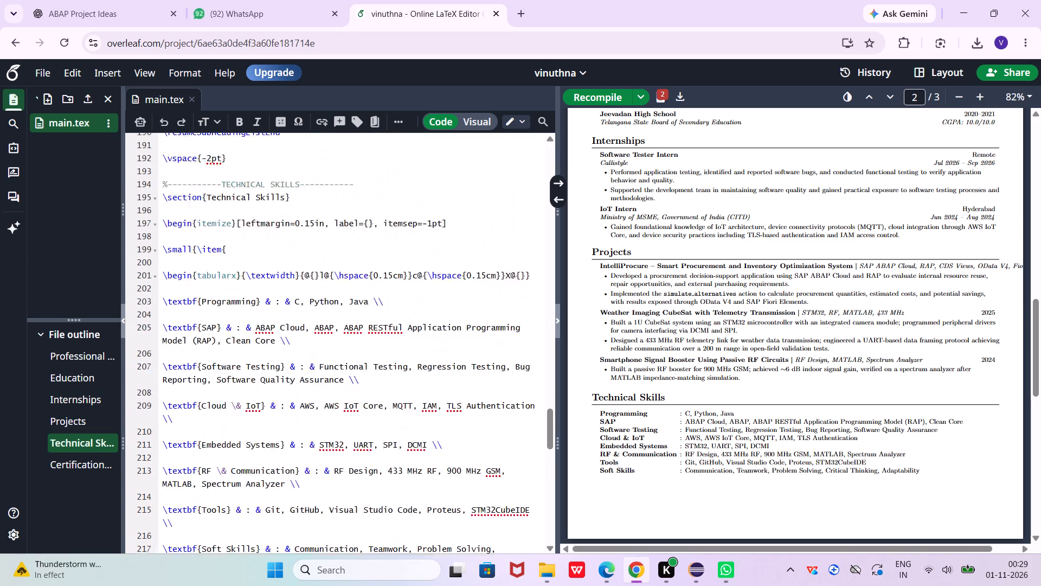
scroll(198, 312, "up", 3)
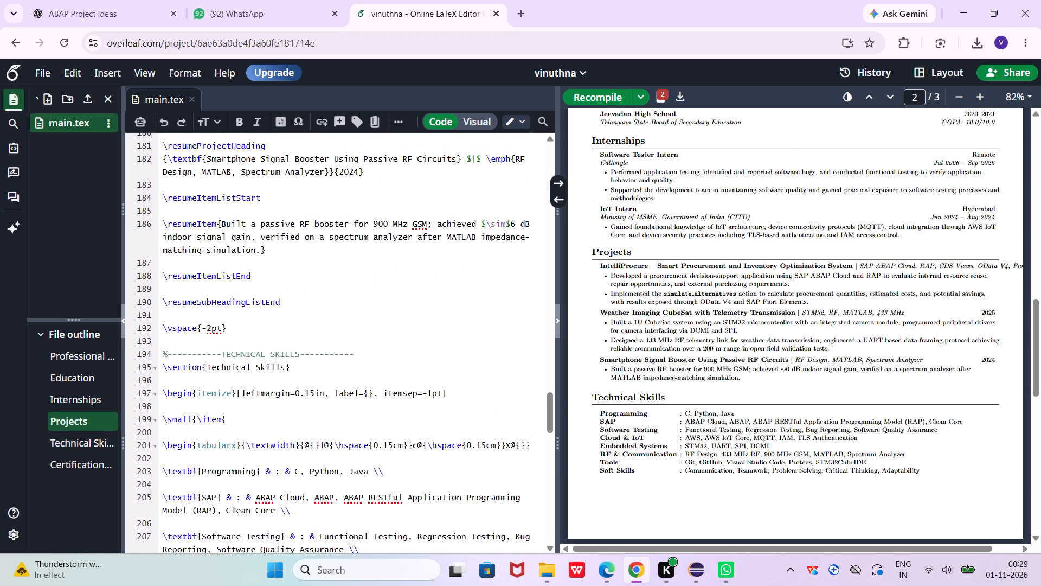
scroll(198, 312, "up", 2)
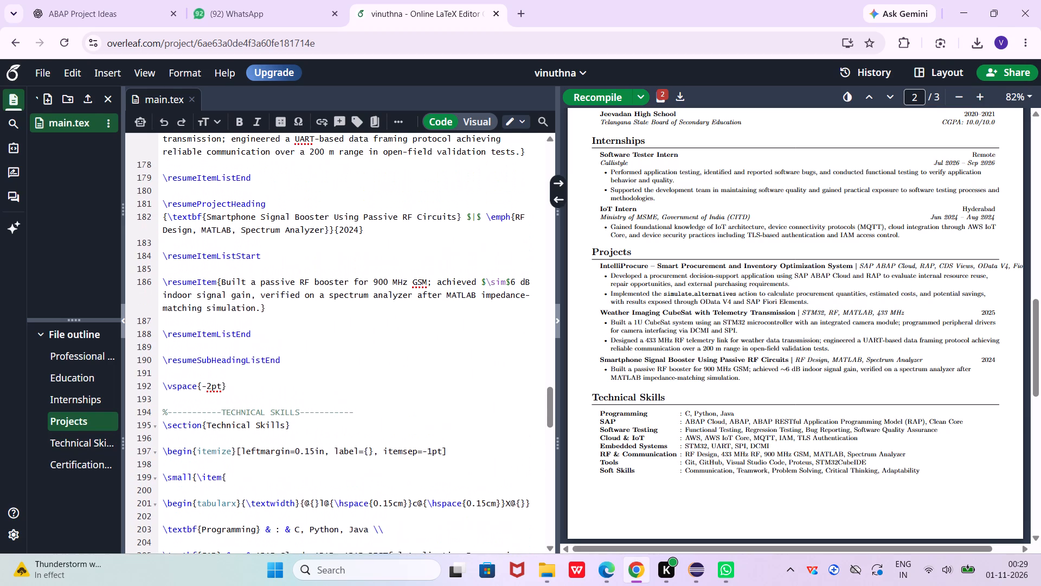
scroll(198, 312, "up", 2)
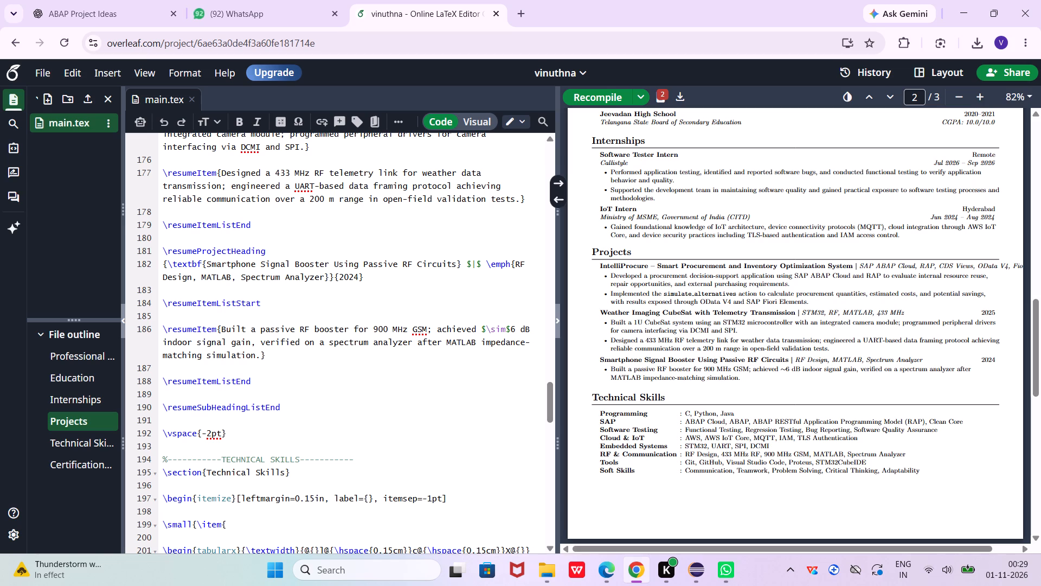
left_click_drag(162, 251, 277, 375)
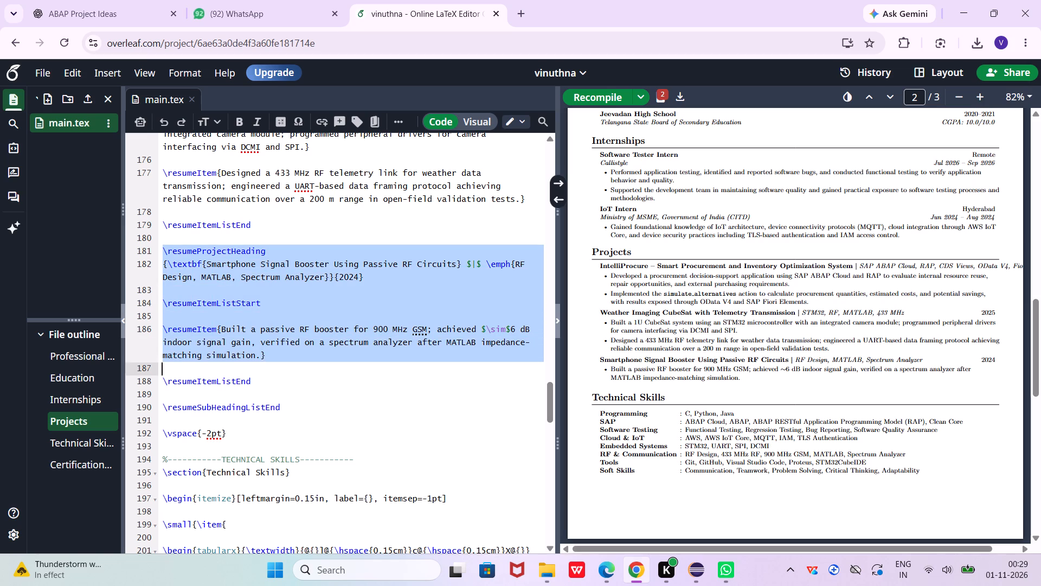
left_click_drag(277, 375, 275, 380)
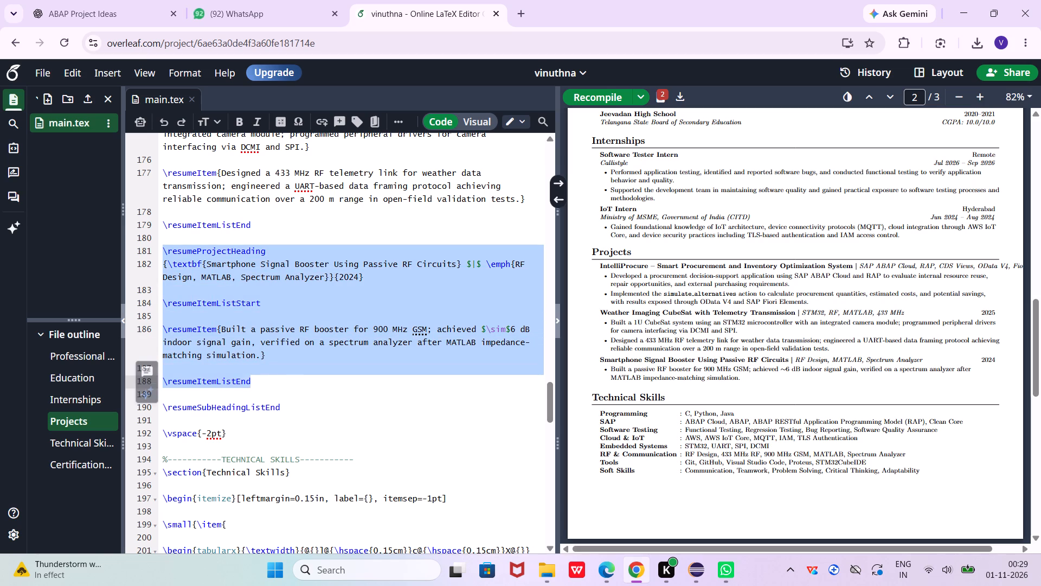
key("BackSpace")
key("BackSpace")
key("BackSpace")
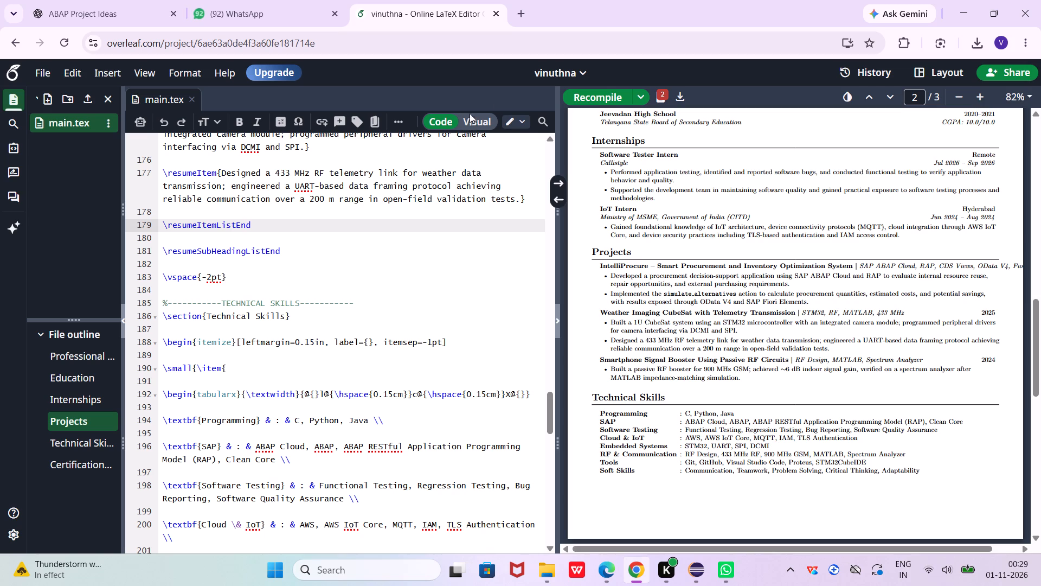
Recompile the resume and check its updated layout down to Certifications & Achievements.
left_click(597, 91)
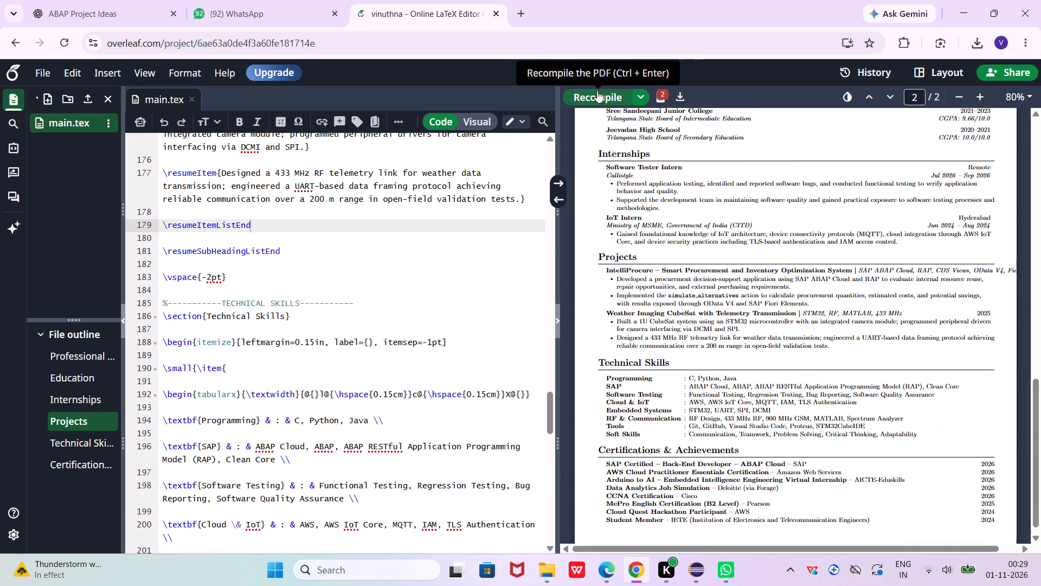
scroll(685, 300, "down", 1)
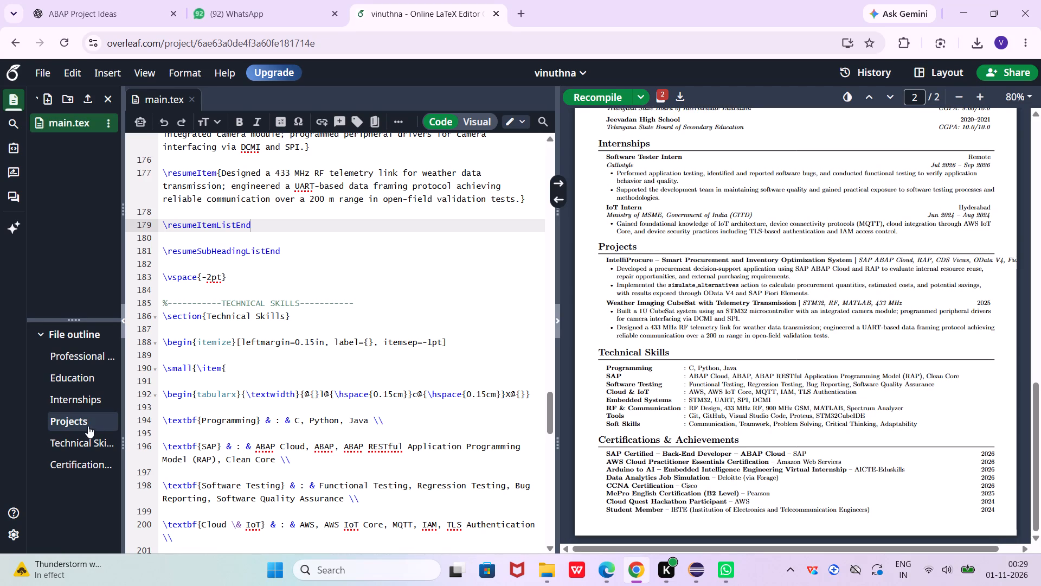
Delete the RF & Communication row and its leftover blank line from the Technical Skills table in main.tex.
left_click(79, 442)
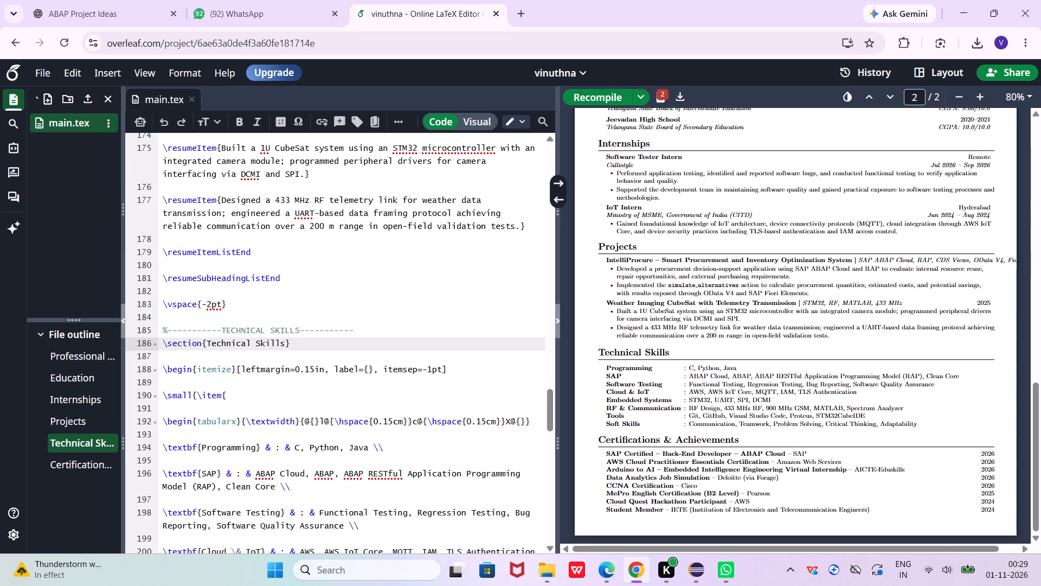
scroll(266, 495, "down", 2)
scroll(266, 495, "up", 1)
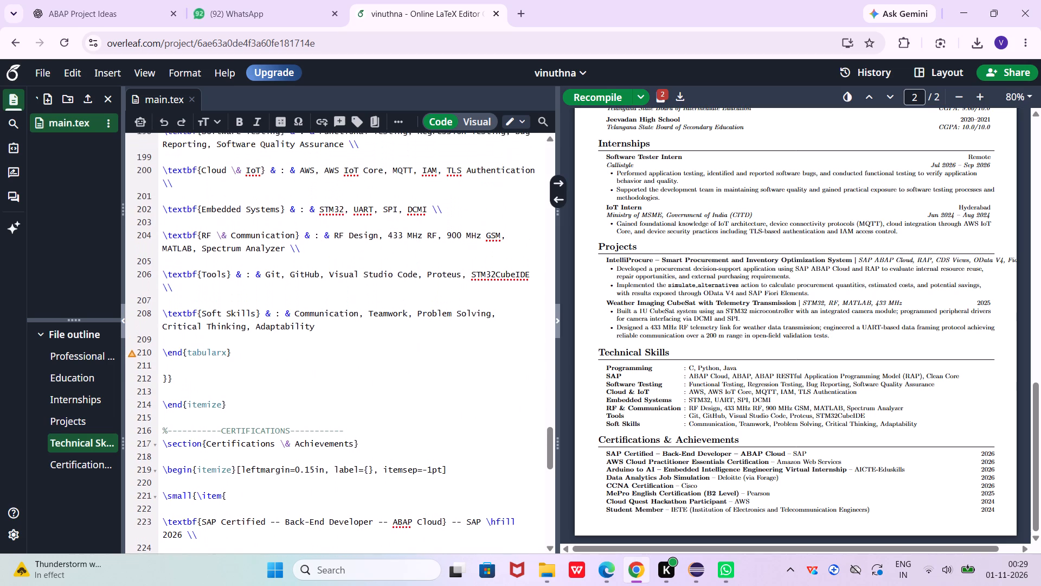
scroll(266, 495, "up", 1)
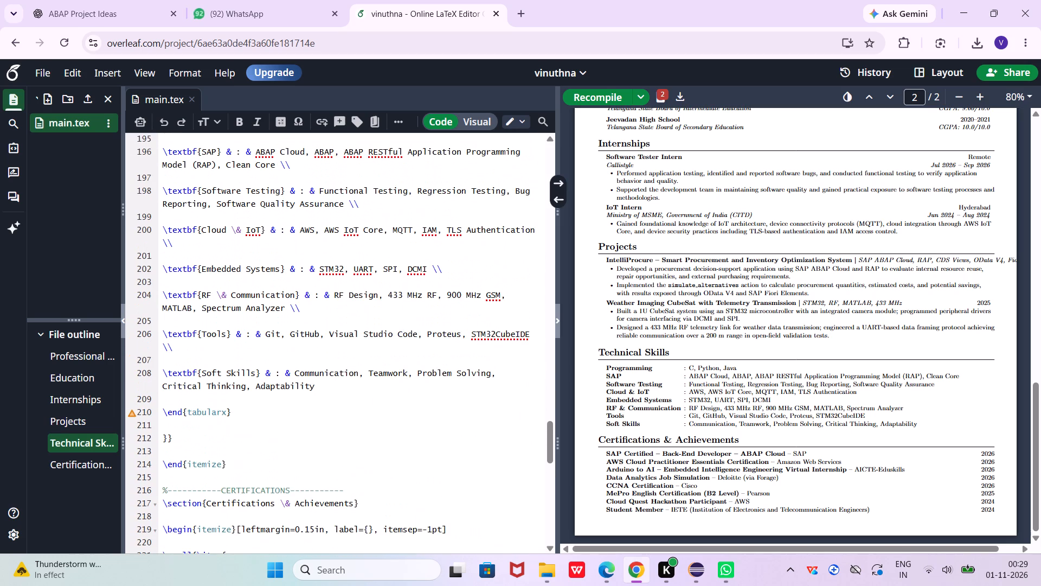
left_click_drag(306, 309, 266, 322)
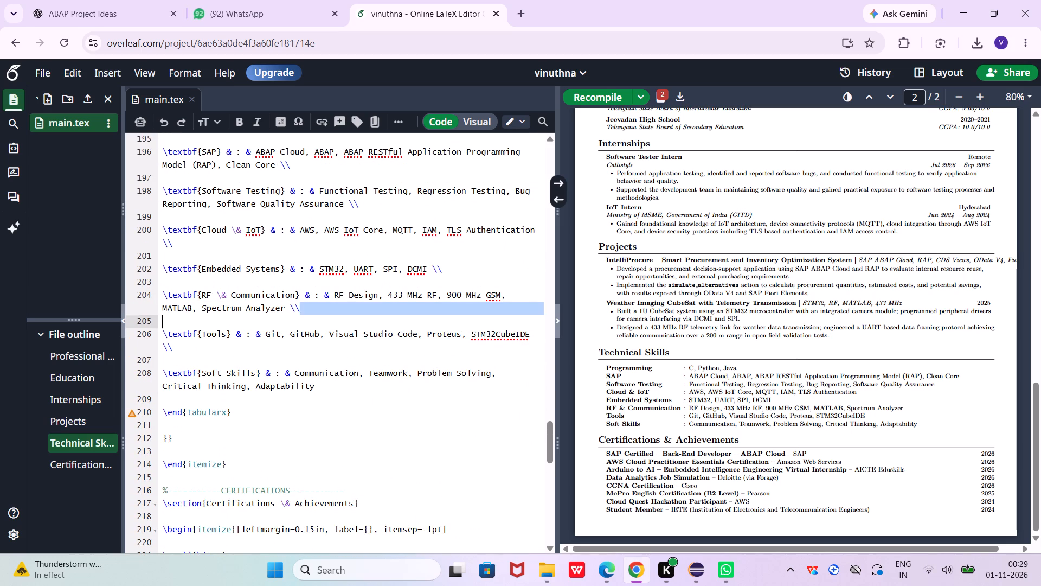
left_click_drag(266, 322, 147, 290)
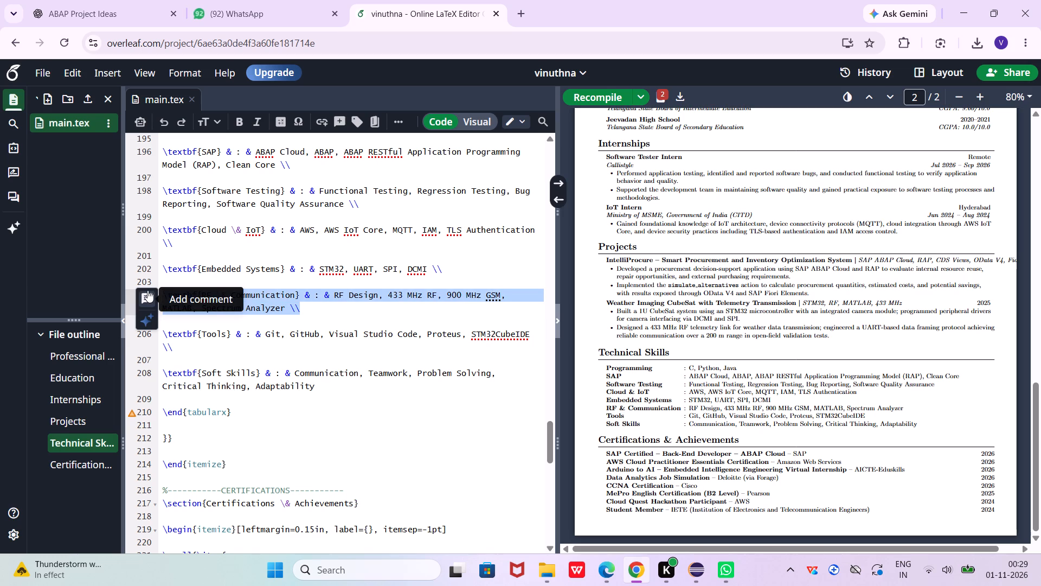
key("BackSpace")
key("BackSpace")
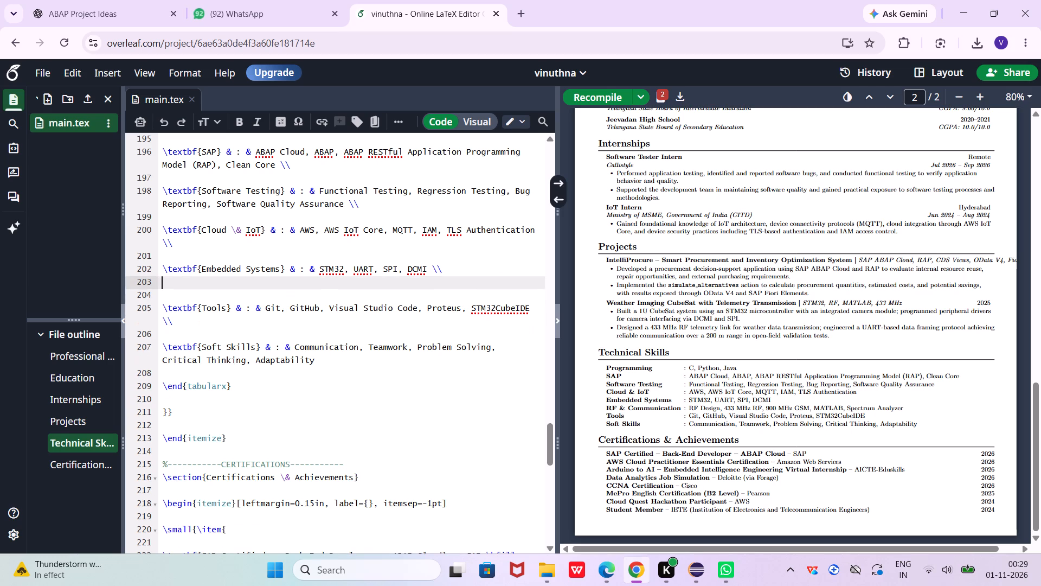
key("BackSpace")
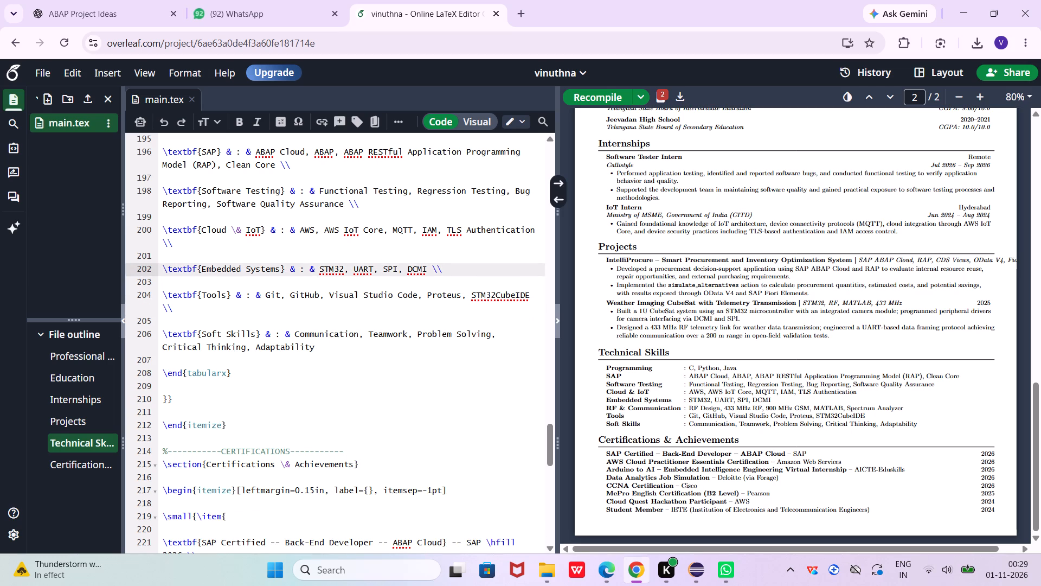
scroll(200, 349, "up", 1)
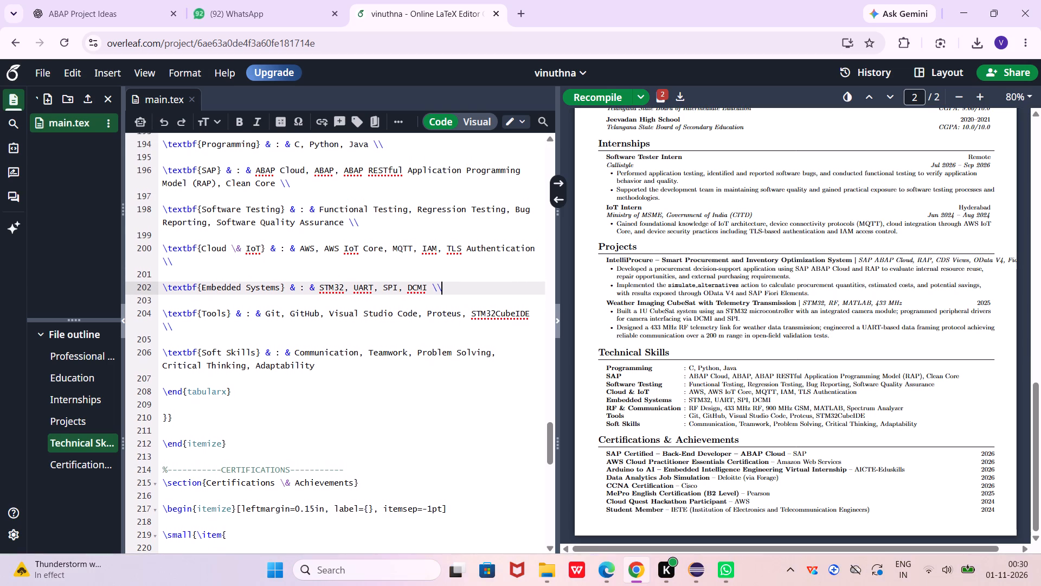
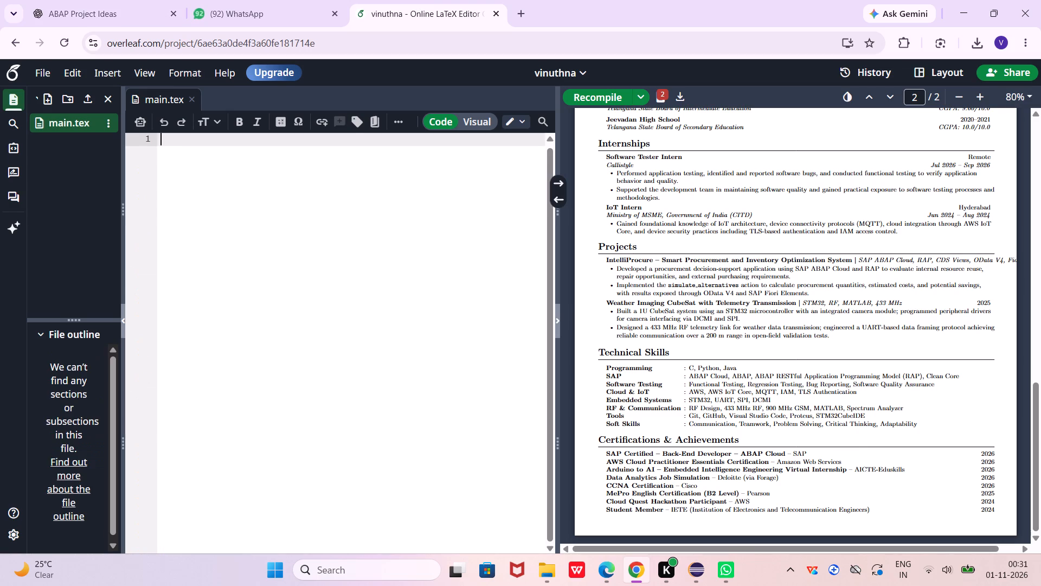
key("ctrl+v")
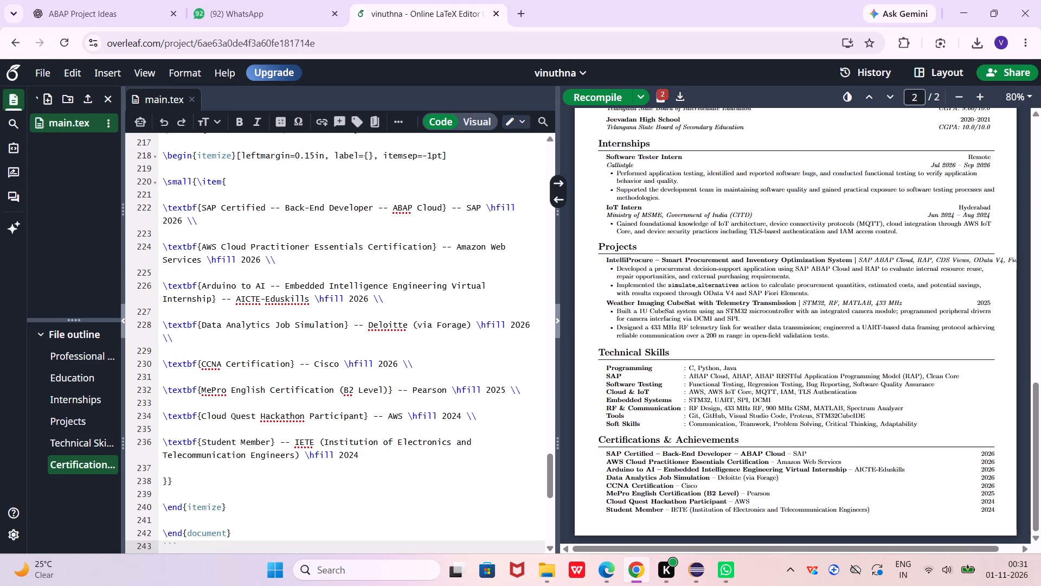
left_click(603, 104)
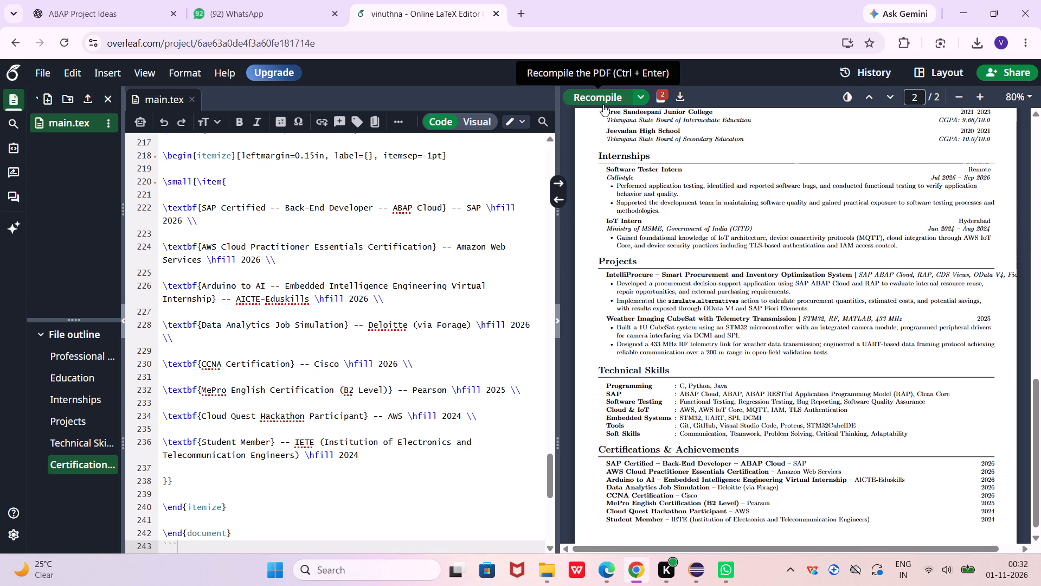
Remove CDS Views from the IntelliProcure heading's technology list in the Projects section of main.tex, and recompile to check the heading's fit.
scroll(444, 374, "up", 1)
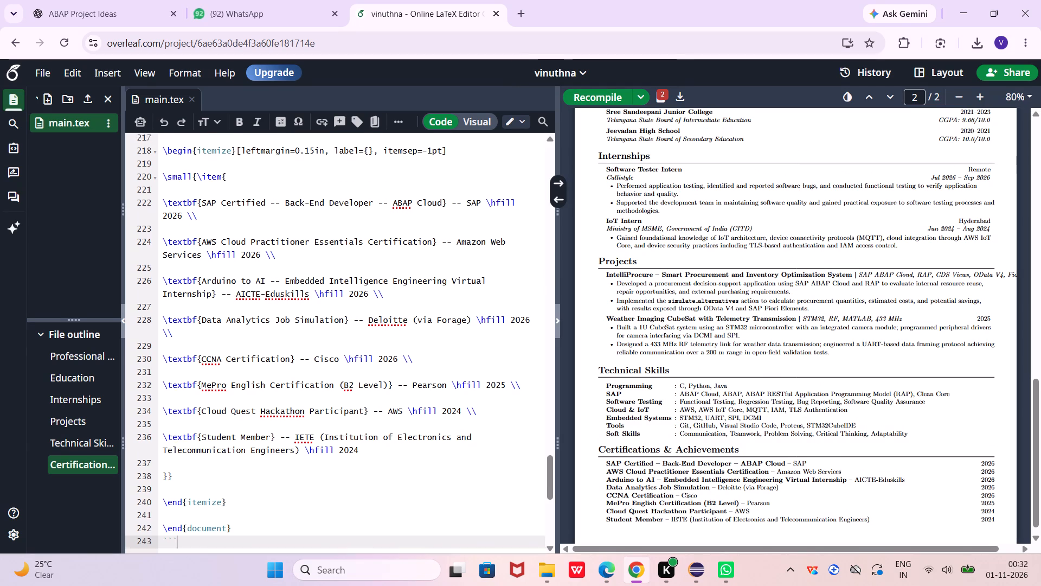
scroll(444, 374, "up", 1)
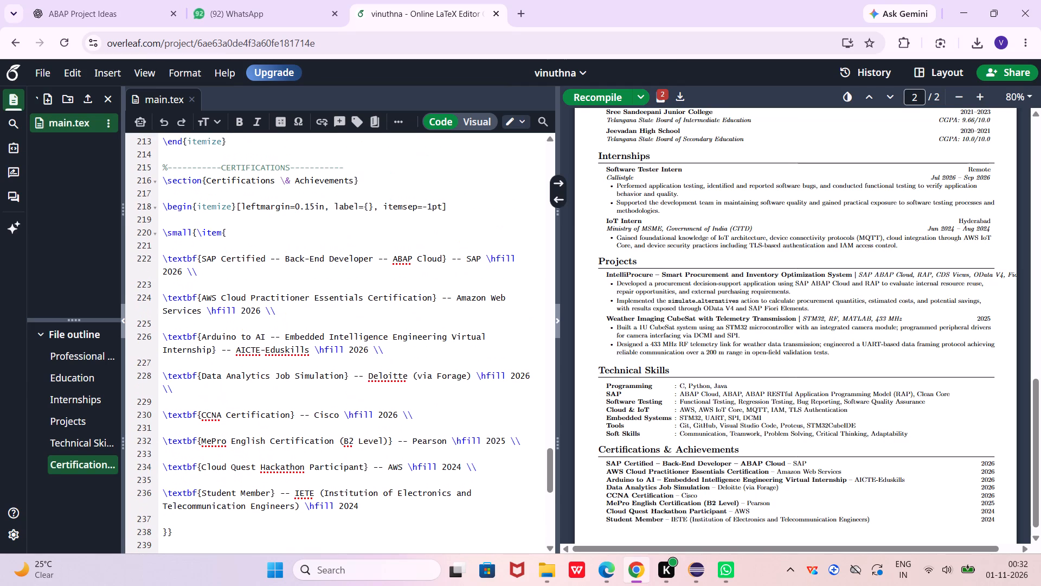
left_click(92, 423)
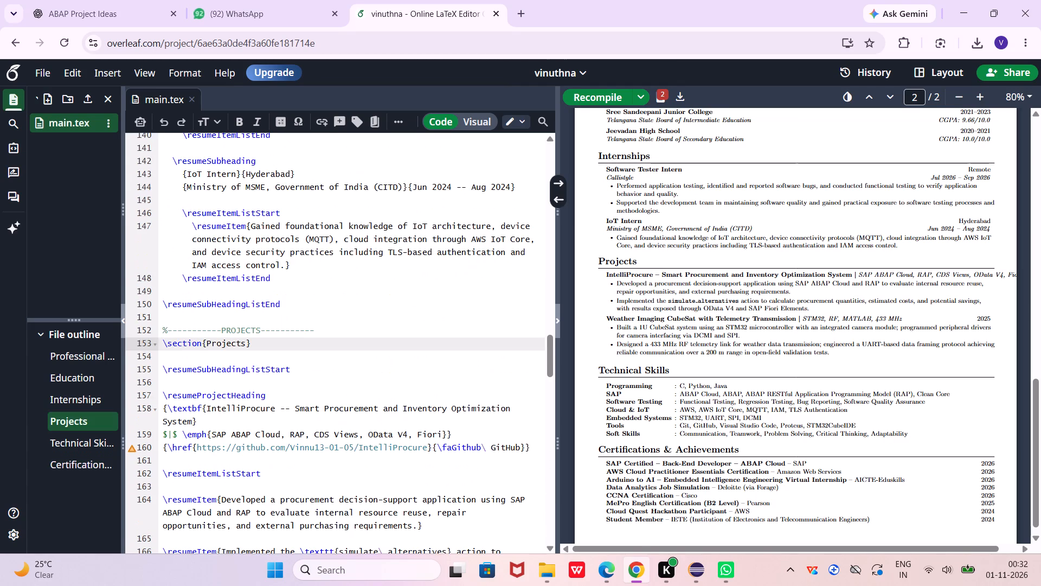
scroll(243, 415, "down", 1)
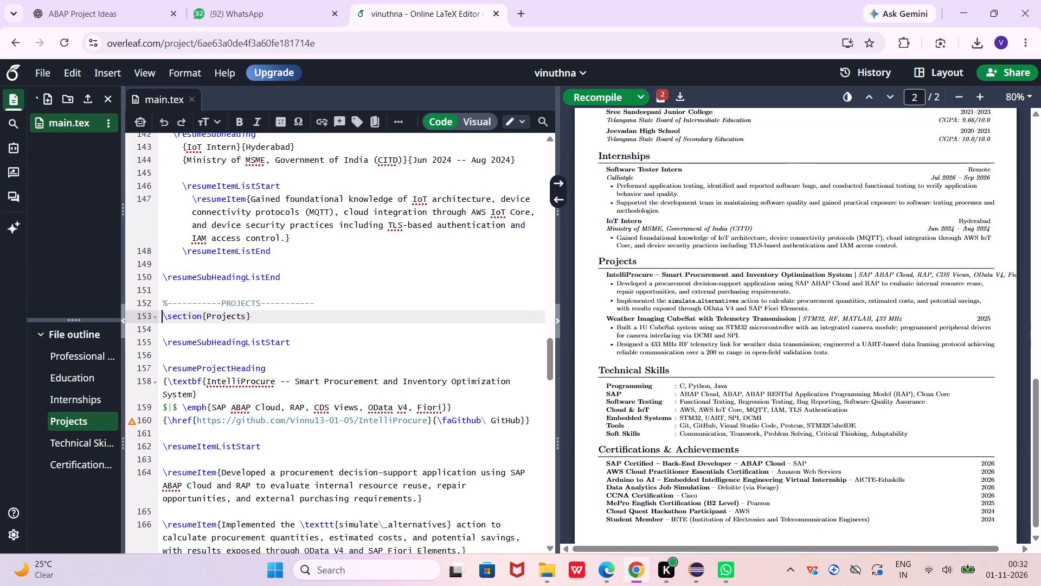
left_click(408, 404)
left_click(357, 406)
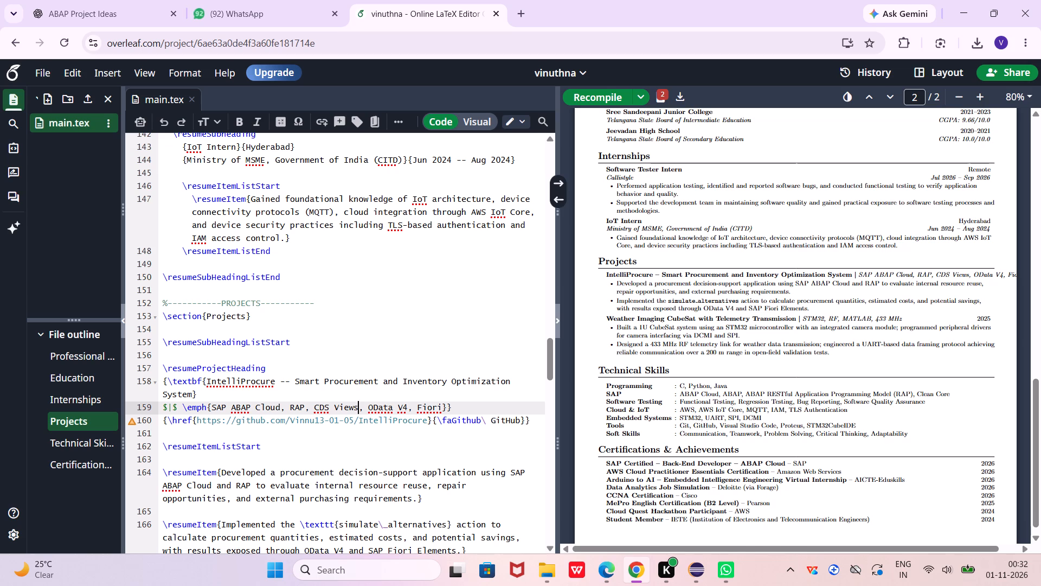
key("BackSpace")
key("BackSpace")
key("BackSpace")
key("BackSpace")
key("BackSpace")
key("BackSpace")
key("BackSpace")
key("BackSpace")
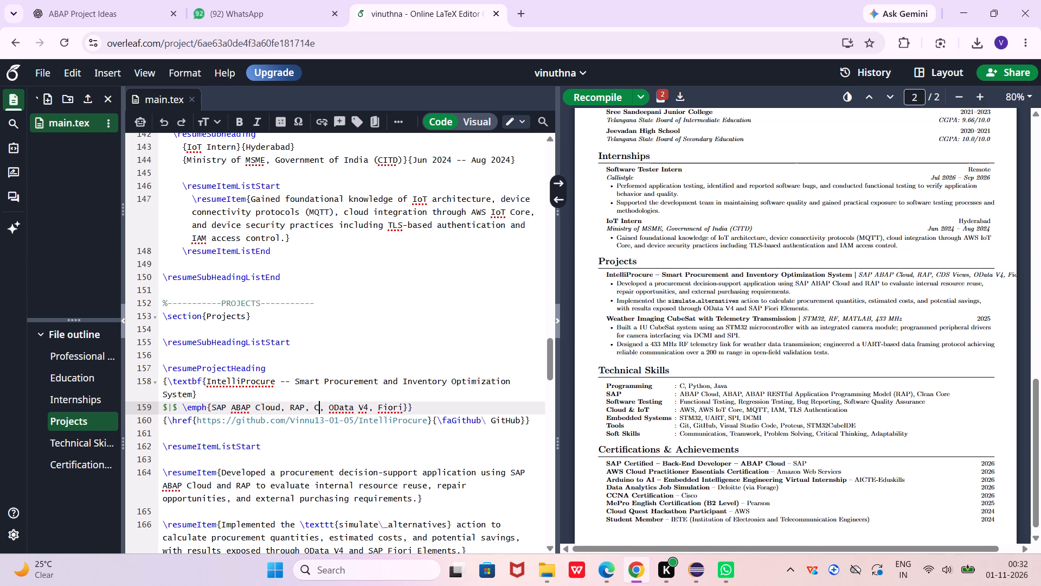
key("BackSpace")
key("BackSpace")
key("BackSpace")
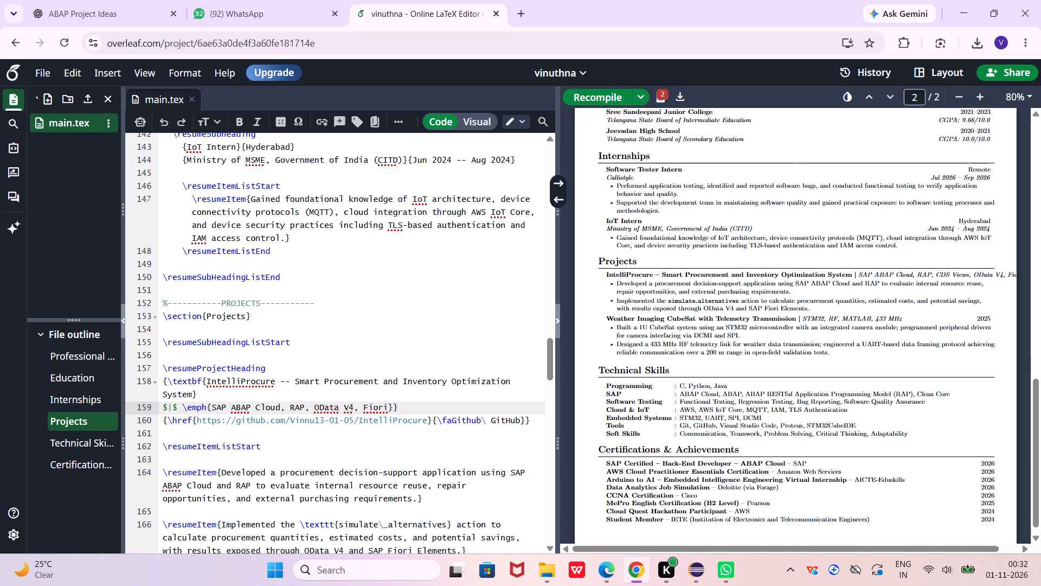
left_click(608, 92)
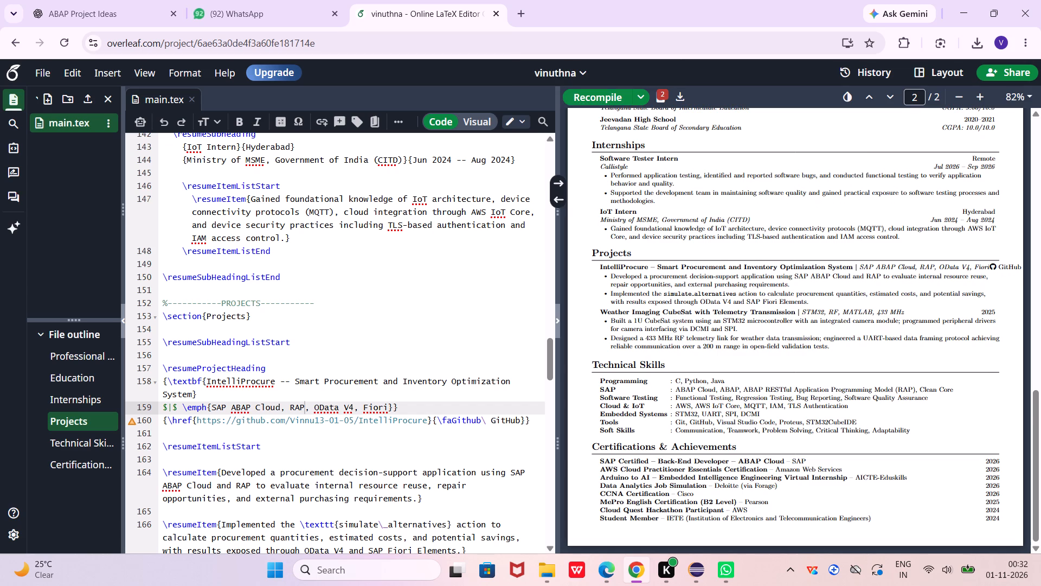
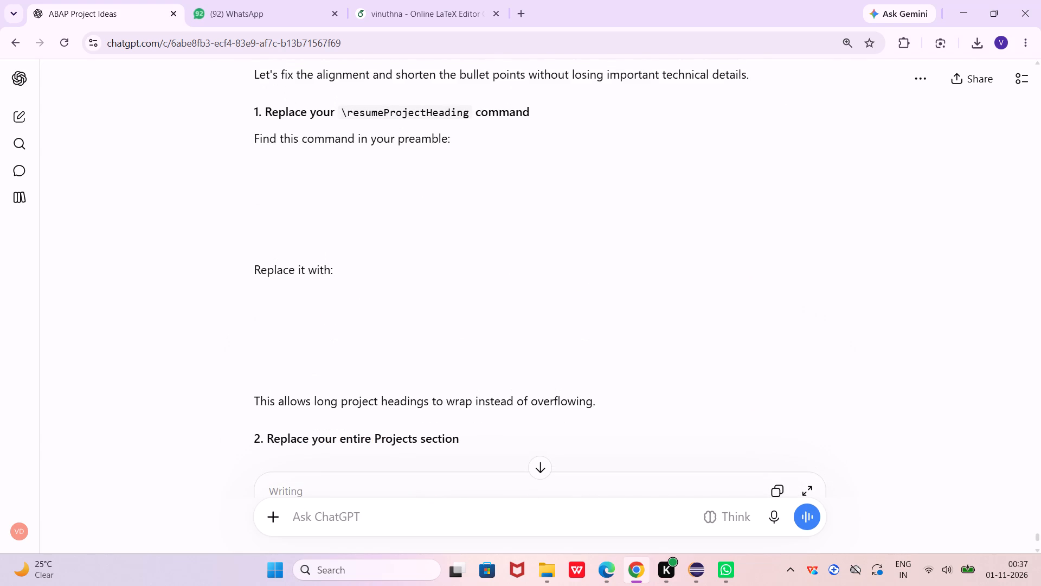
Read through ChatGPT's reply on replacing the \resumeProjectHeading command, down to the code for the entire Projects section.
scroll(705, 412, "down", 1)
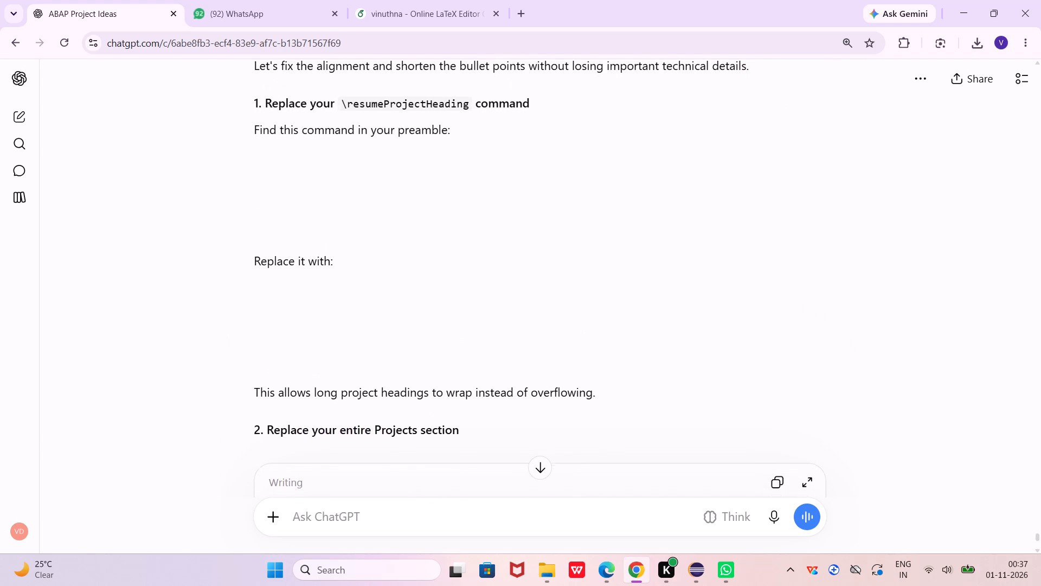
scroll(705, 412, "down", 2)
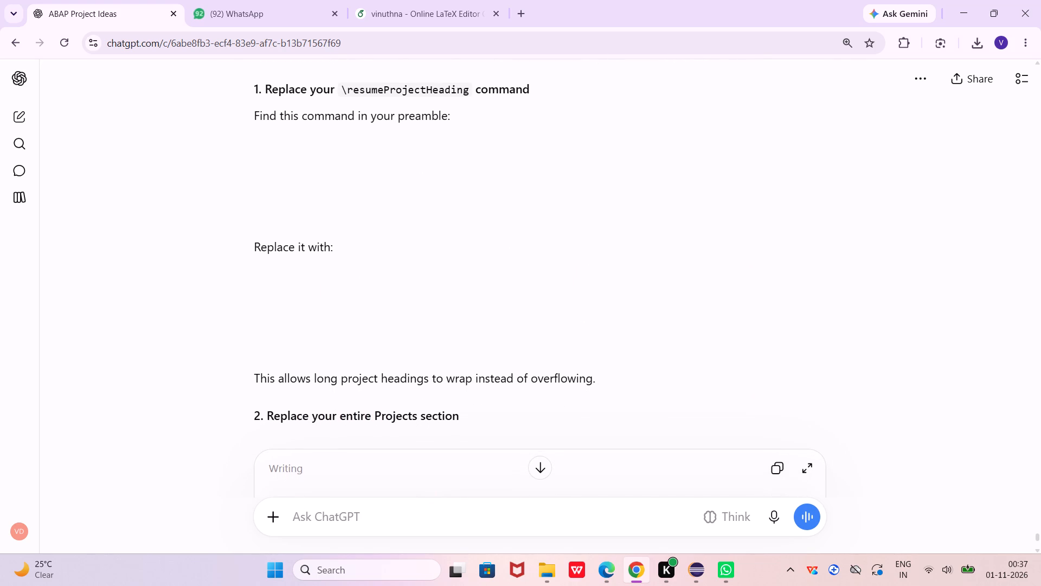
scroll(705, 412, "down", 3)
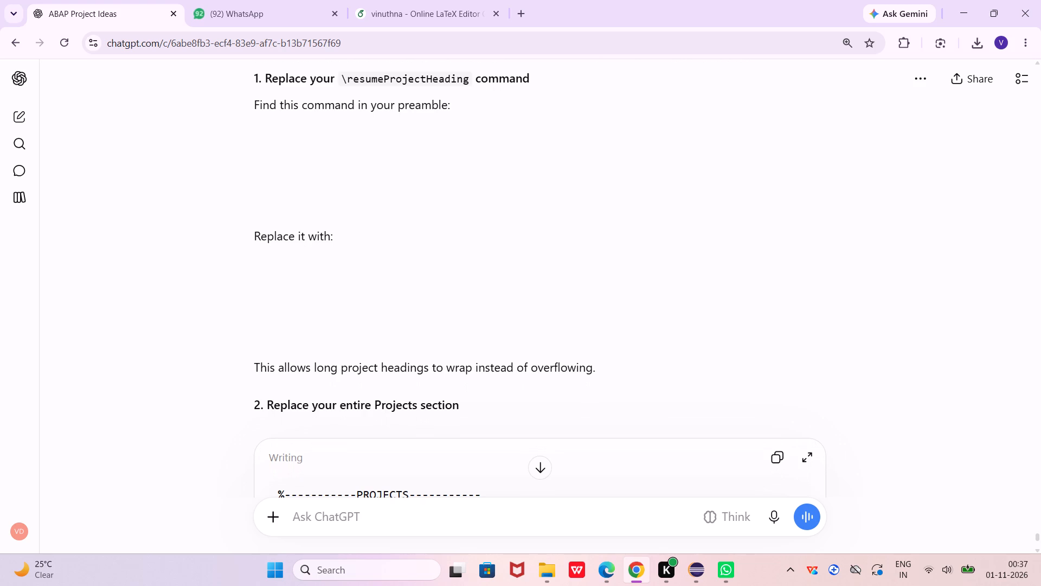
scroll(705, 412, "down", 3)
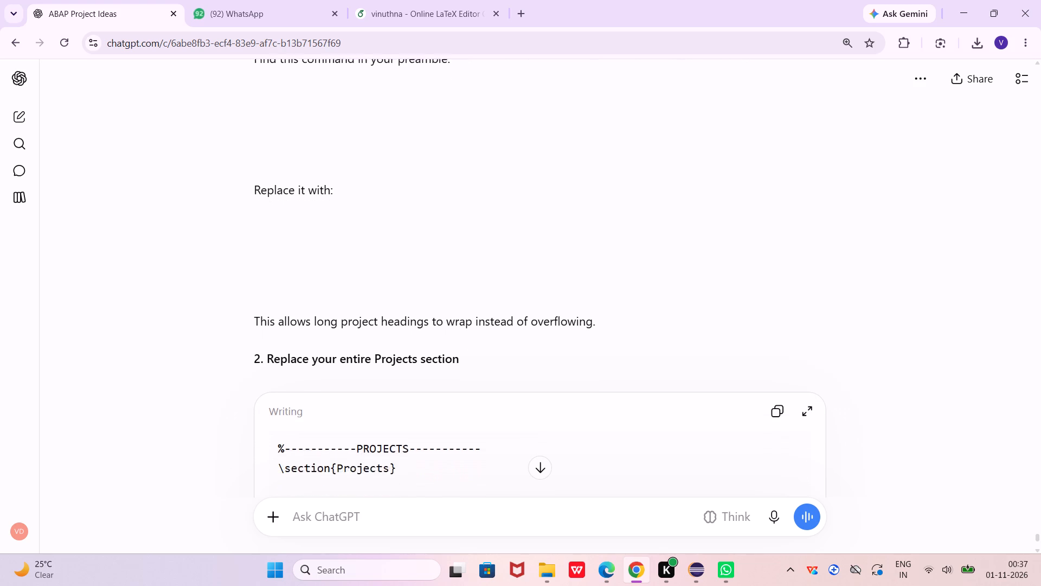
scroll(705, 412, "down", 1)
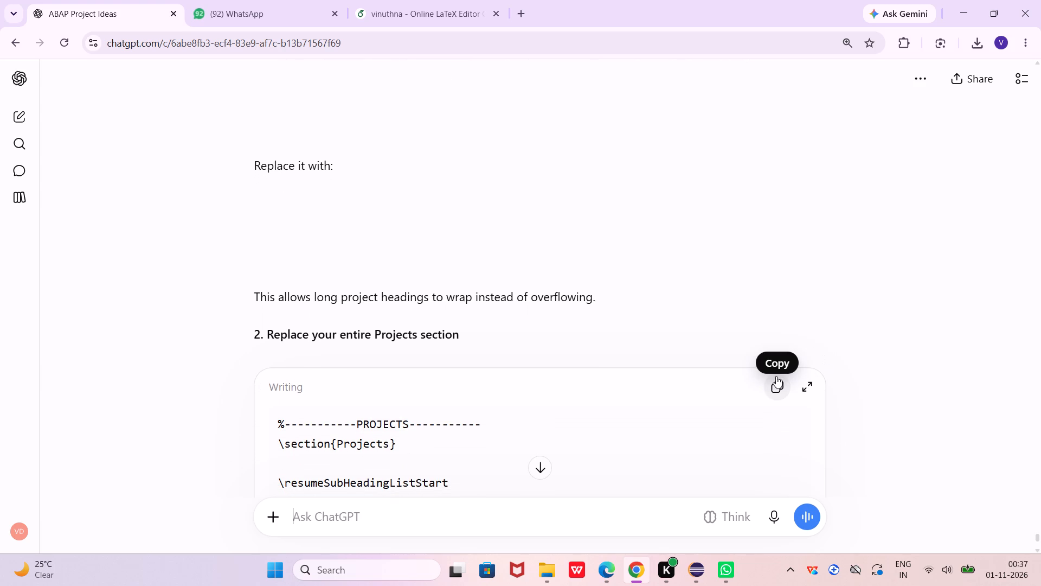
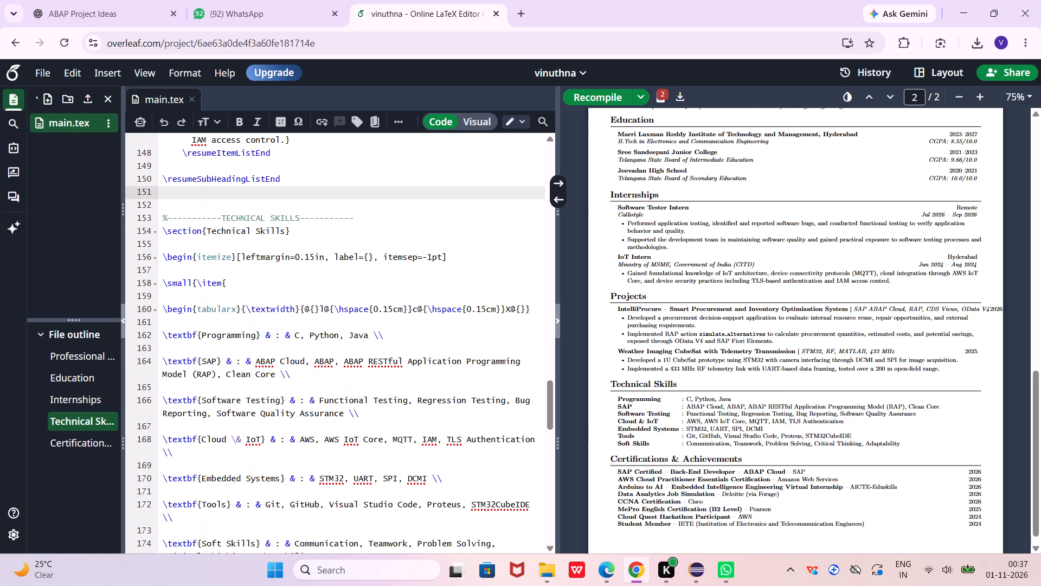
Add a blank line in main.tex between the end of the Internships section and the TECHNICAL SKILLS comment.
key("Return")
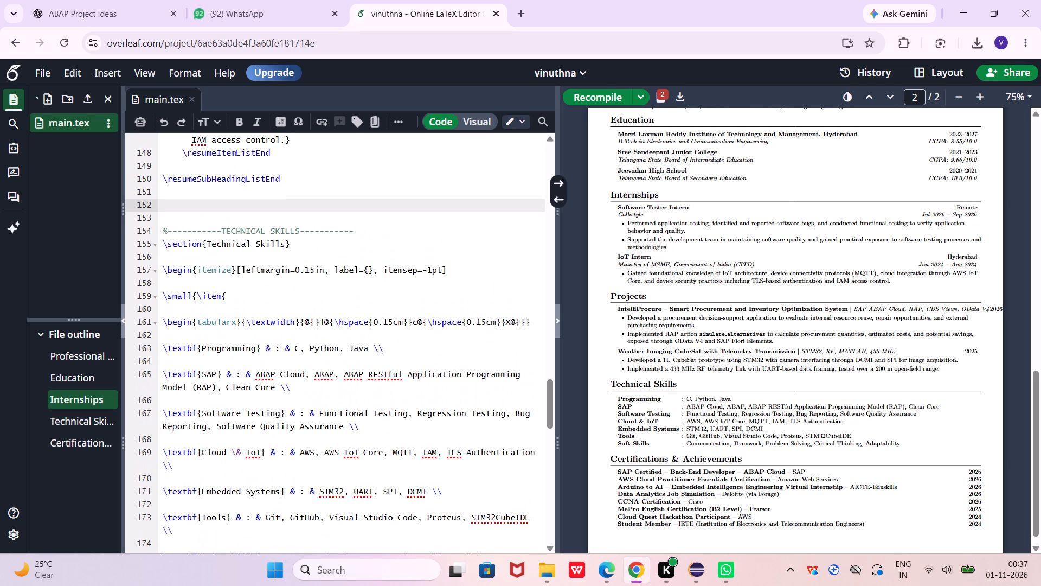
Paste the revised Projects code above the Technical Skills section and remove its stray ```latex line, keeping one blank line before it.
key("ctrl+v")
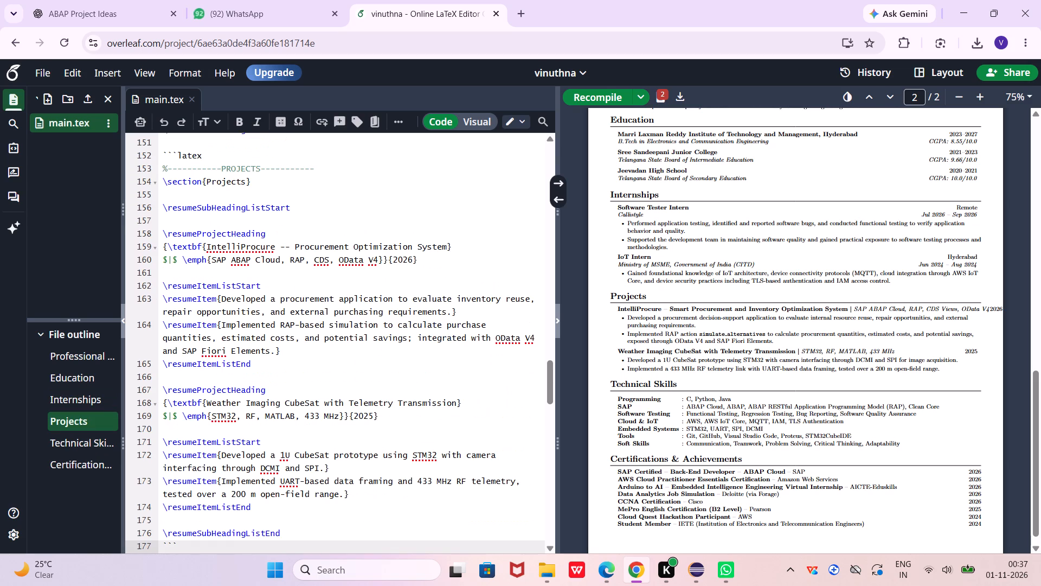
scroll(335, 429, "up", 1)
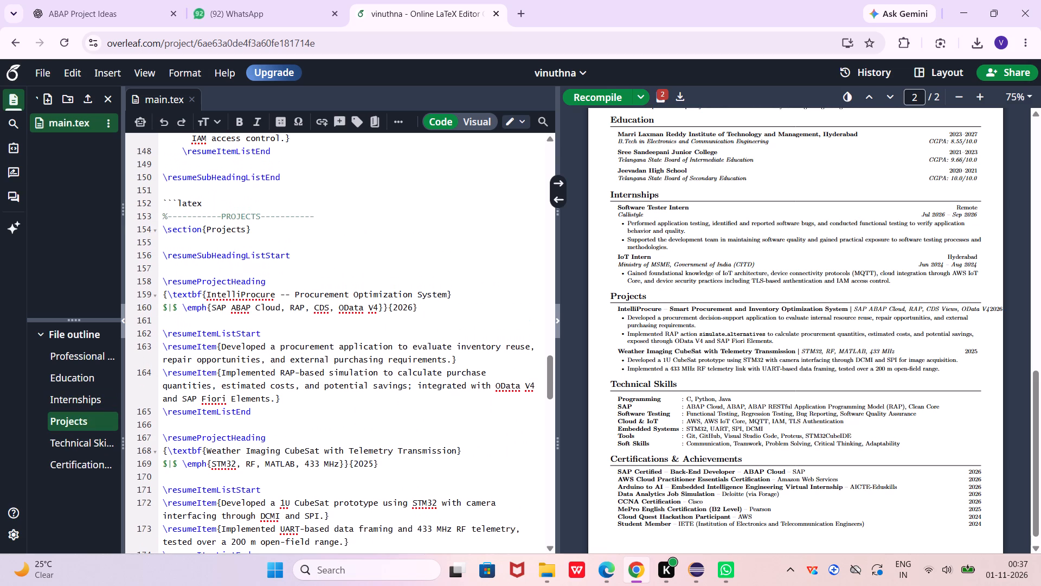
left_click(216, 207)
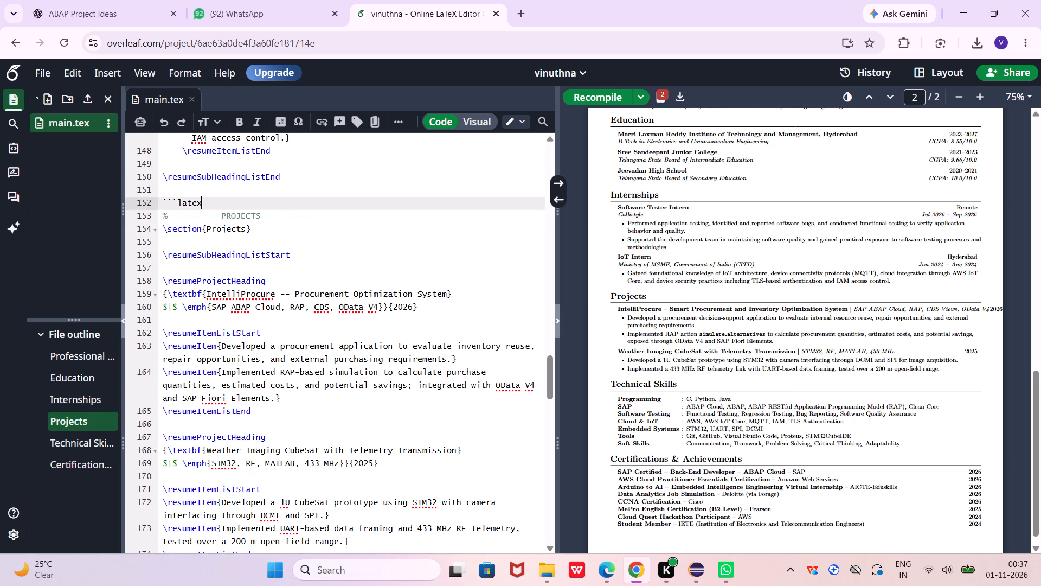
key("BackSpace")
key("BackSpace")
key("BackSpace")
key("BackSpace")
key("BackSpace")
key("BackSpace")
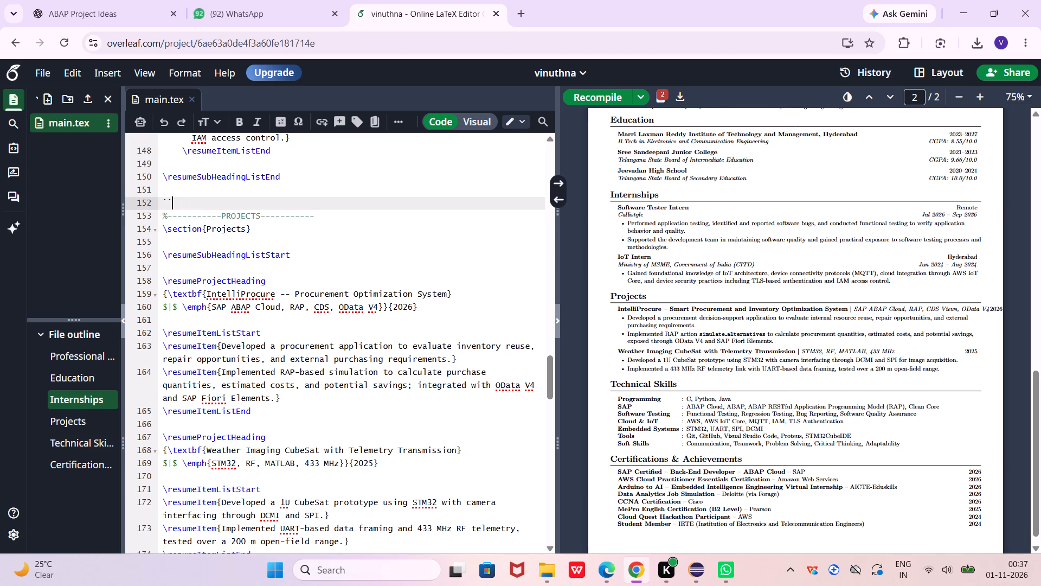
key("BackSpace")
key("BackSpace")
key("BackSpace")
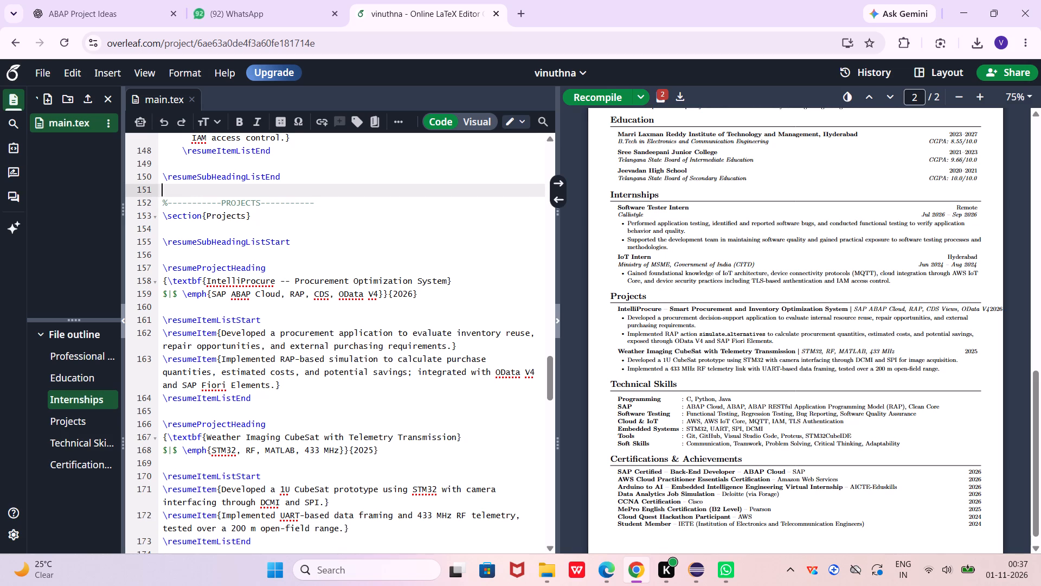
Remove the stray closing ``` line after the Projects section, keep one blank line before Technical Skills, and recompile the resume.
scroll(255, 342, "down", 3)
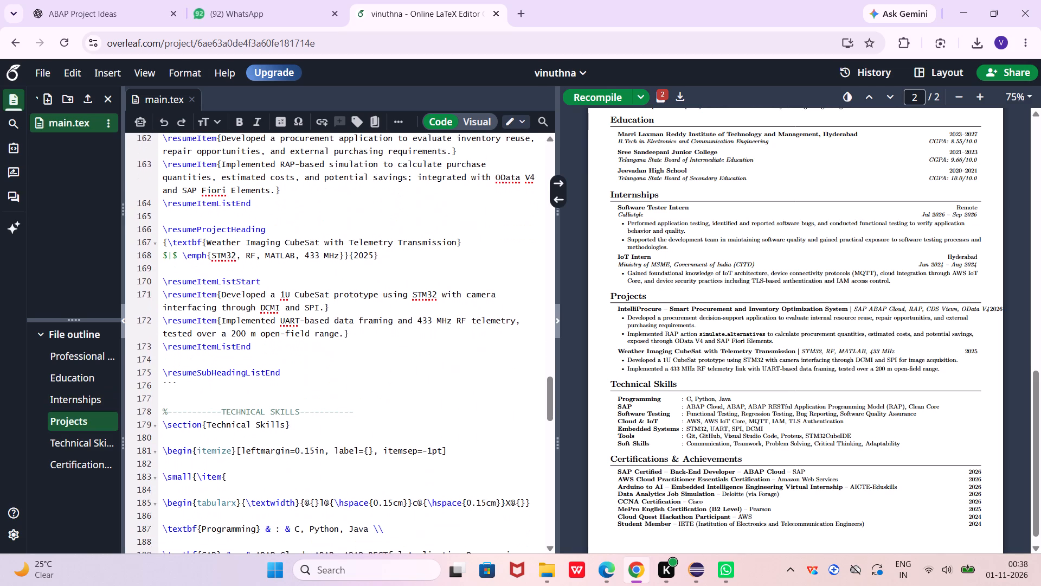
left_click(196, 397)
key("BackSpace")
key("BackSpace")
key("BackSpace")
key("BackSpace")
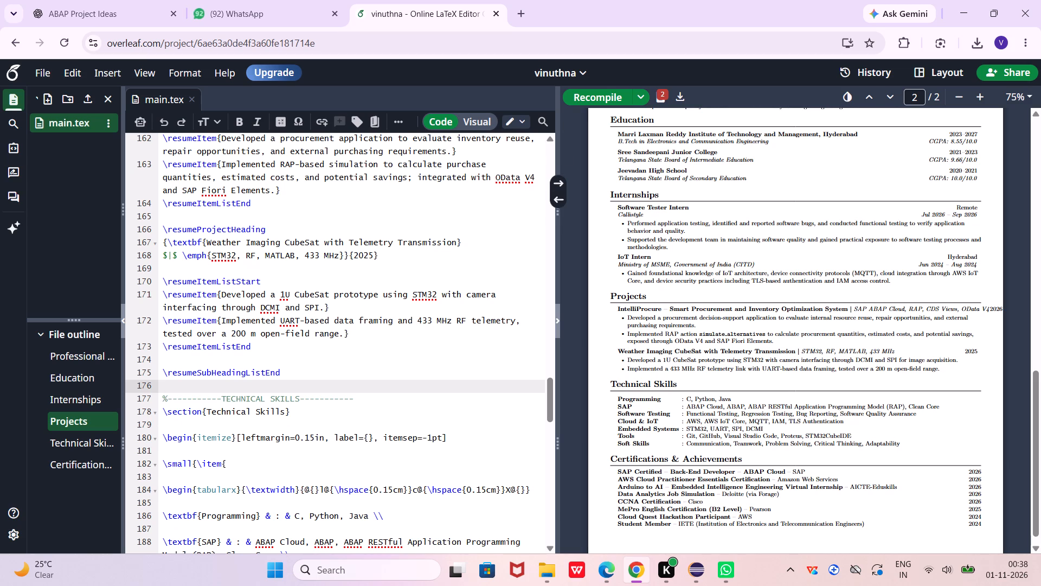
left_click(589, 95)
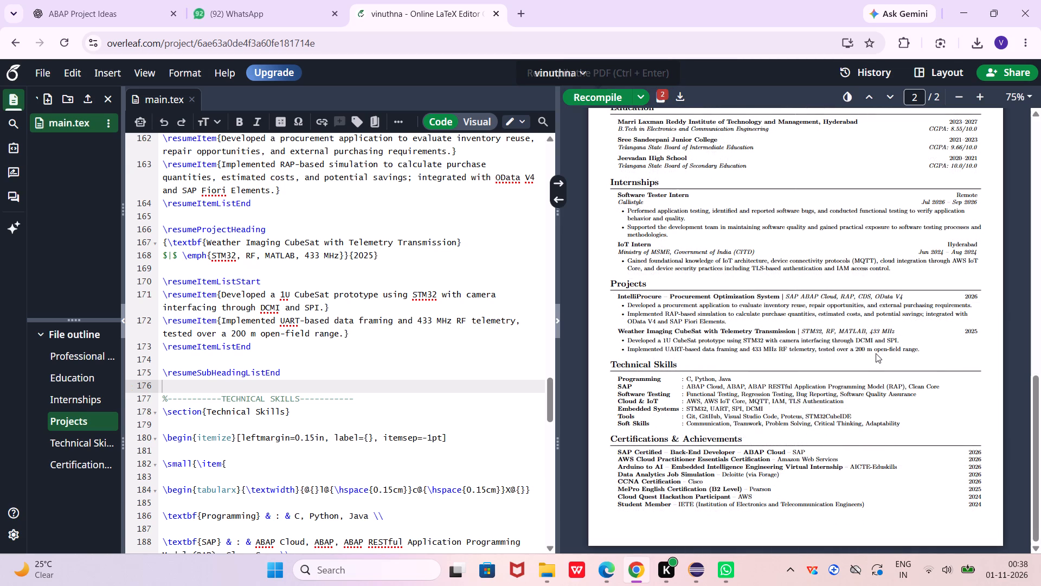
Examine the recompiled resume up close, checking that the Projects headings, years and bullet points fit within the margins.
scroll(864, 365, "right", 2)
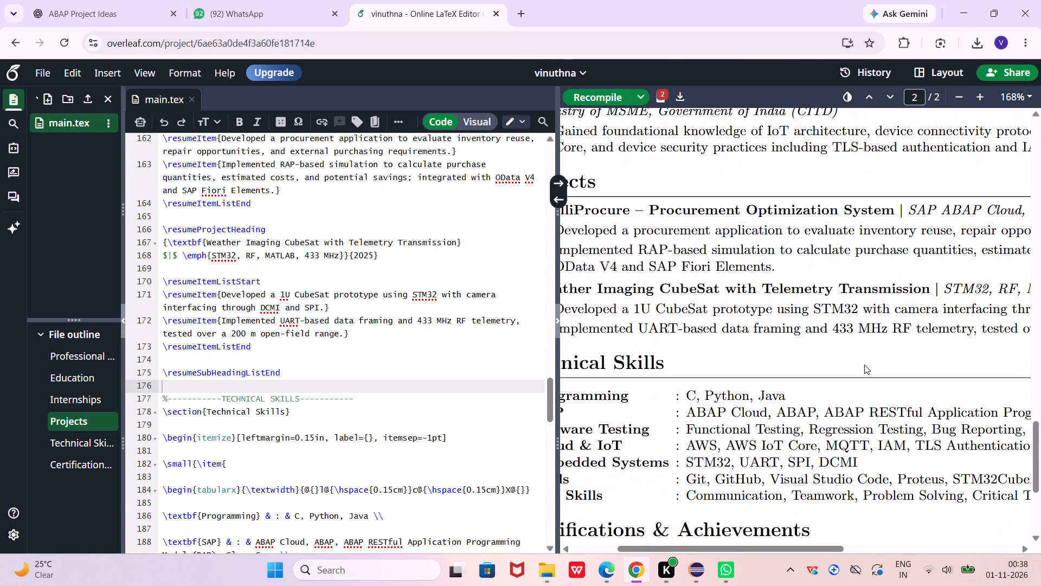
scroll(864, 365, "right", 2)
scroll(864, 365, "left", 1)
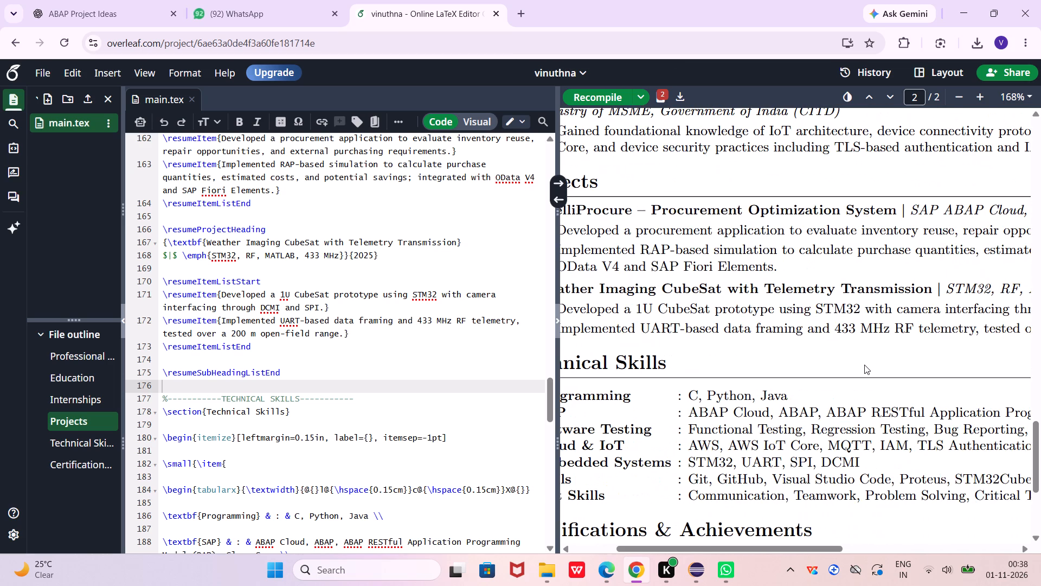
scroll(864, 365, "left", 4)
scroll(864, 365, "up", 1)
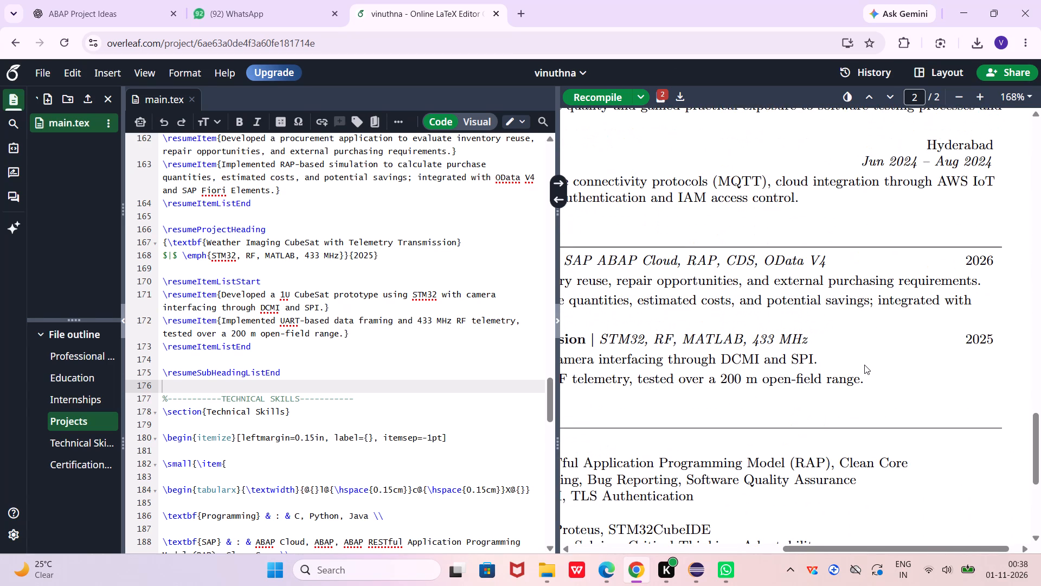
scroll(864, 365, "right", 3)
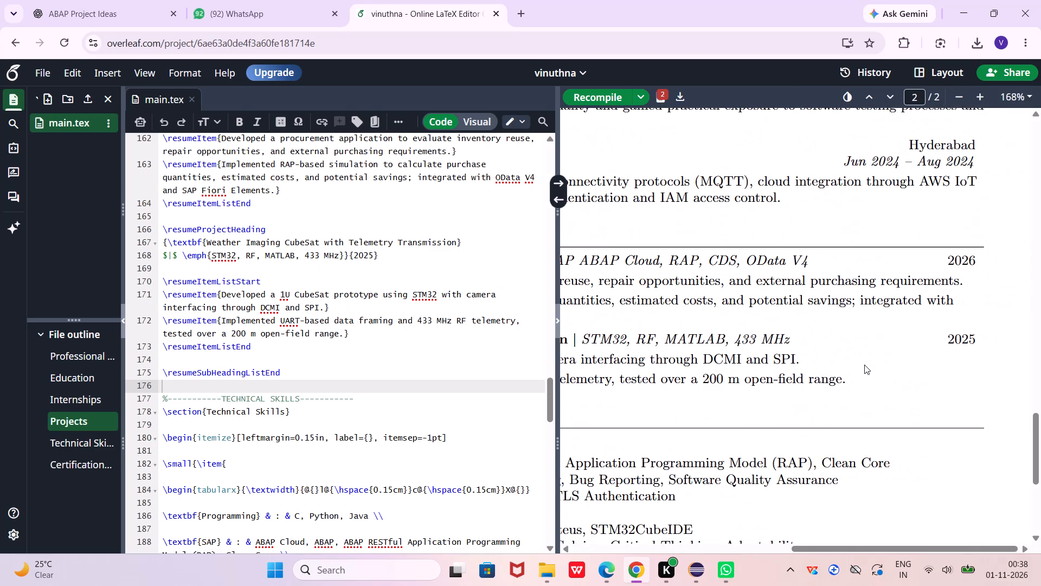
scroll(864, 365, "right", 2)
scroll(864, 365, "down", 2)
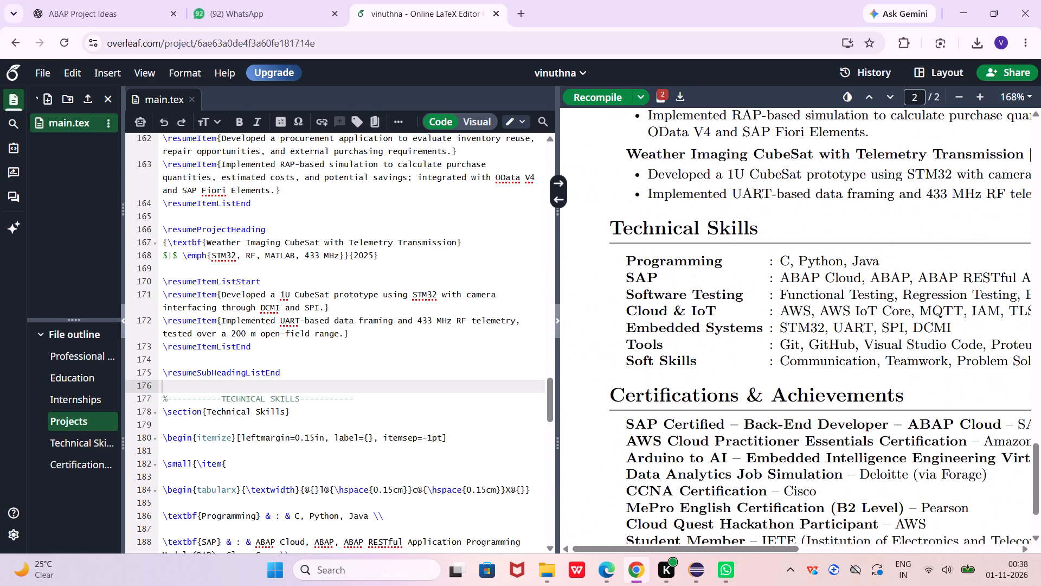
scroll(864, 365, "down", 2)
scroll(864, 365, "up", 5)
scroll(864, 365, "down", 1)
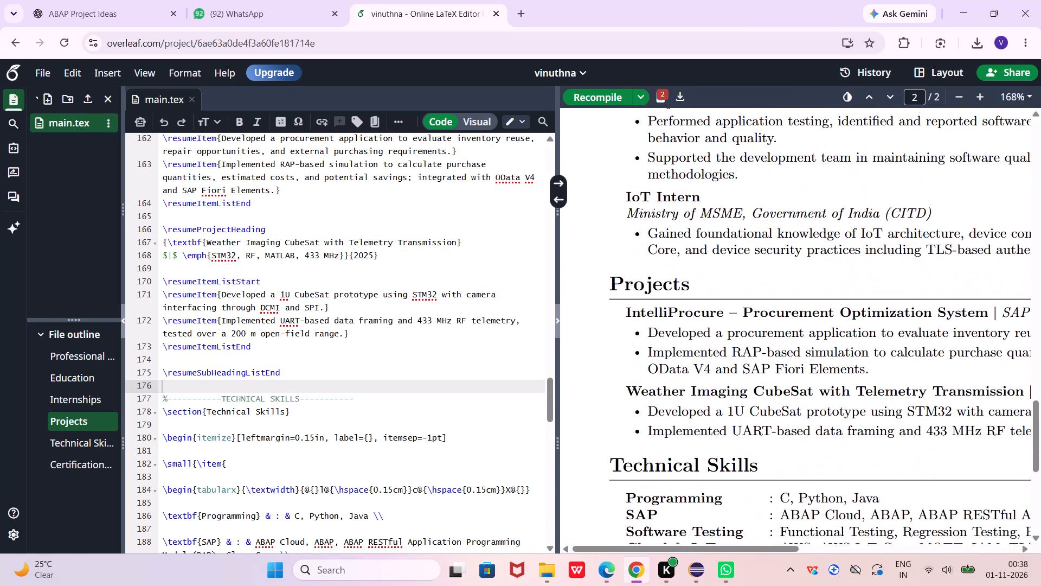
scroll(864, 365, "down", 2)
scroll(864, 365, "up", 1)
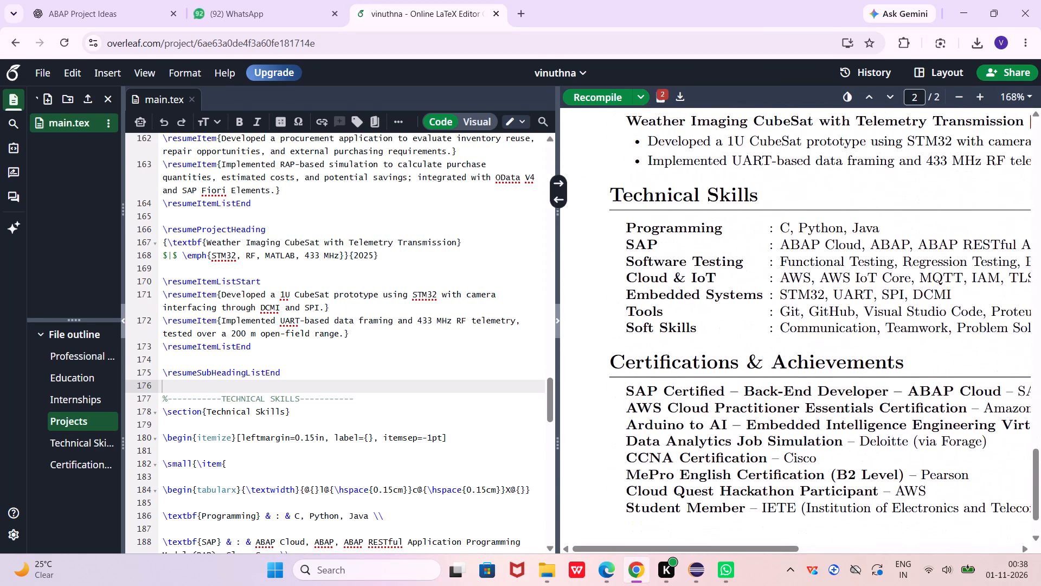
Review the overall page layout of the resume preview, from the header to the certifications and across both PDF pages.
scroll(864, 365, "up", 2)
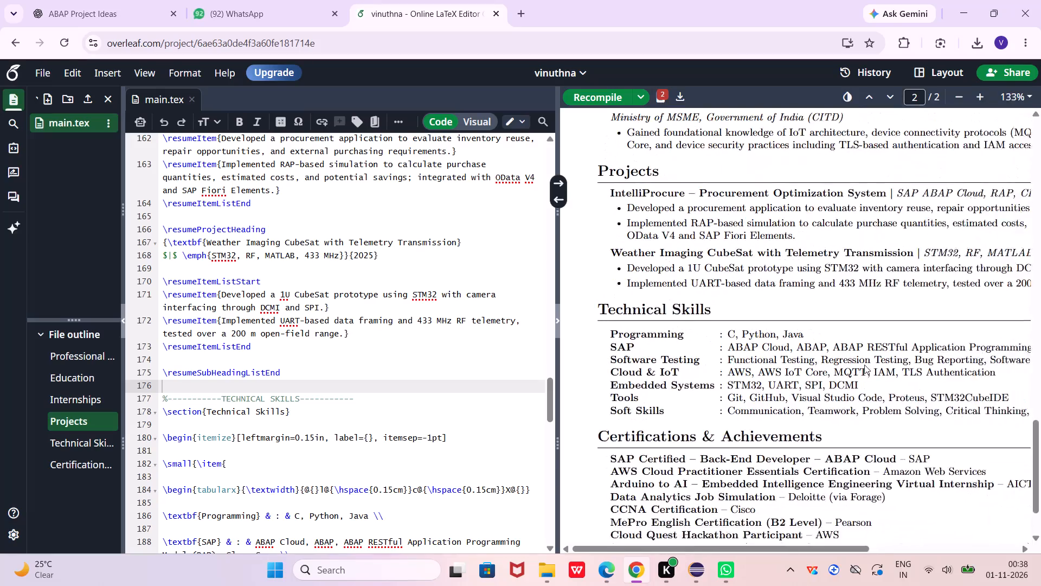
scroll(864, 365, "down", 1)
scroll(864, 365, "left", 1)
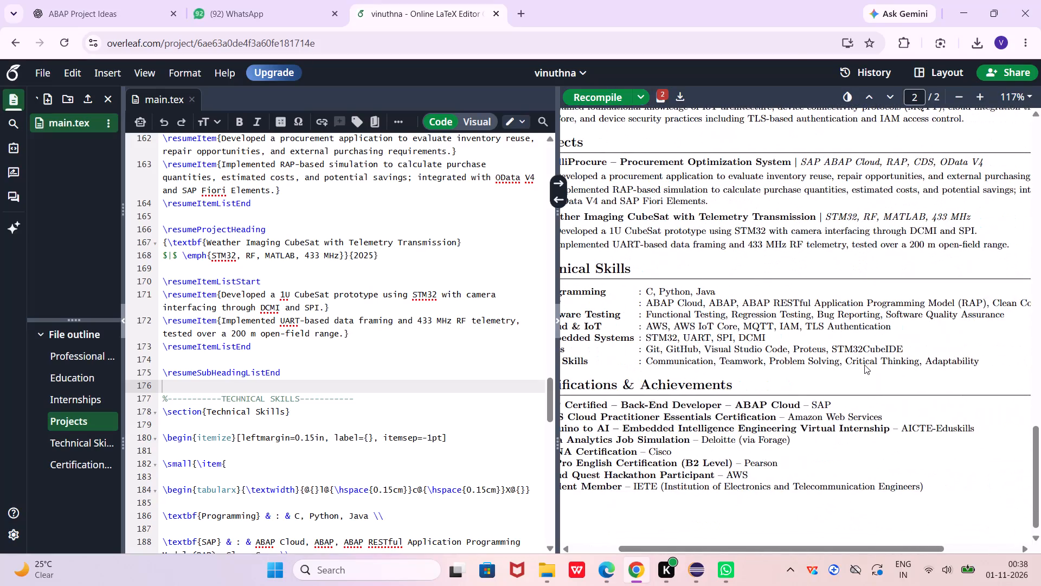
scroll(864, 365, "up", 1)
scroll(864, 365, "right", 1)
scroll(864, 365, "up", 4)
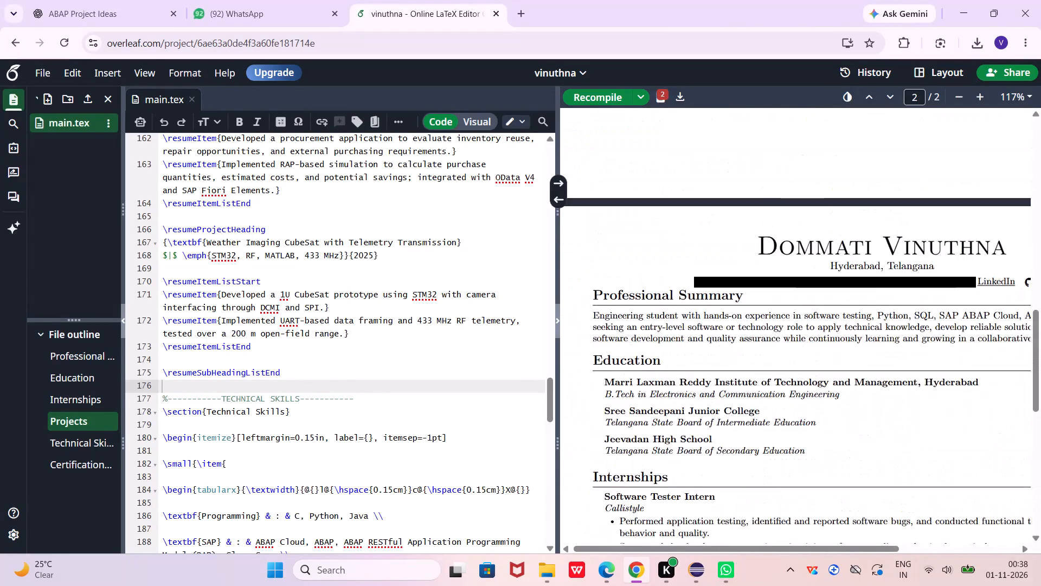
scroll(864, 365, "up", 1)
scroll(864, 365, "down", 2)
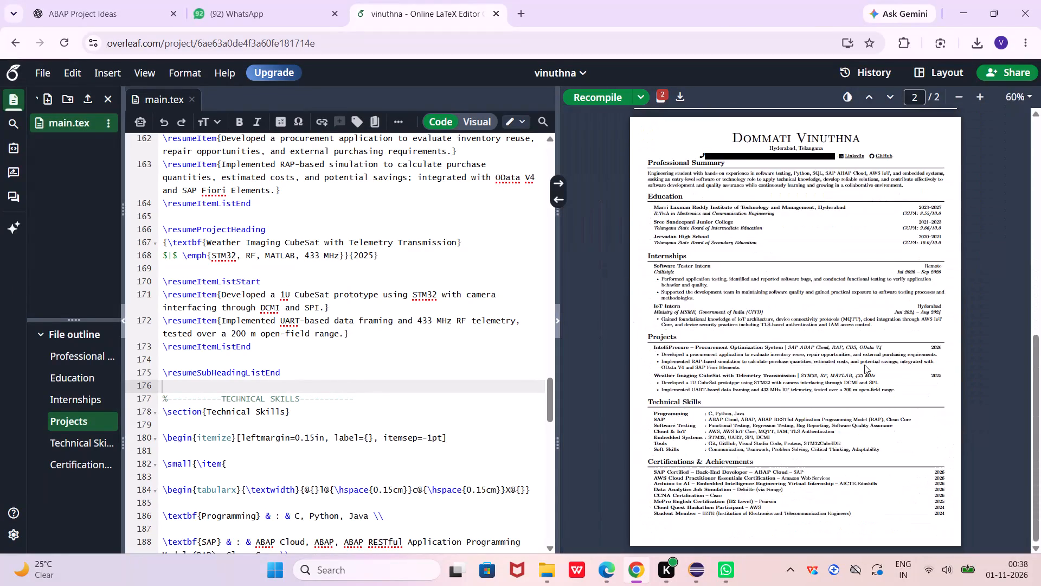
scroll(864, 365, "down", 2)
scroll(864, 365, "up", 7)
scroll(864, 365, "down", 7)
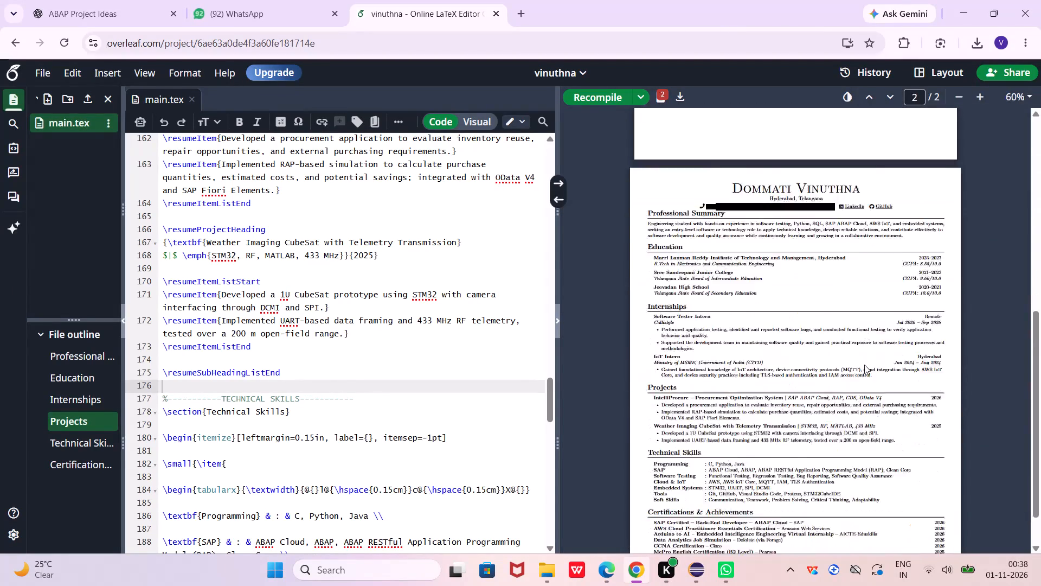
scroll(864, 365, "down", 5)
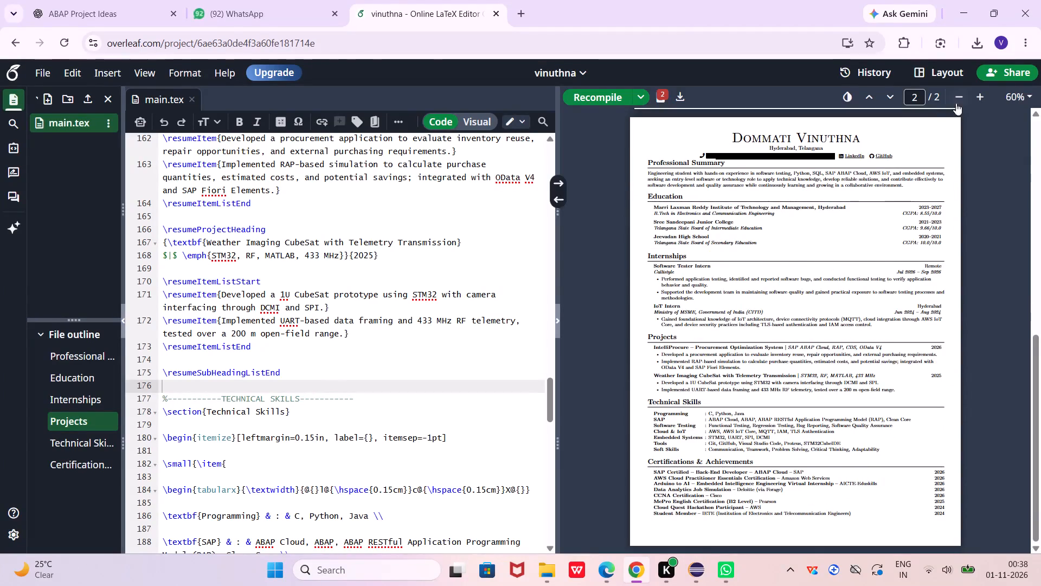
scroll(826, 316, "up", 8)
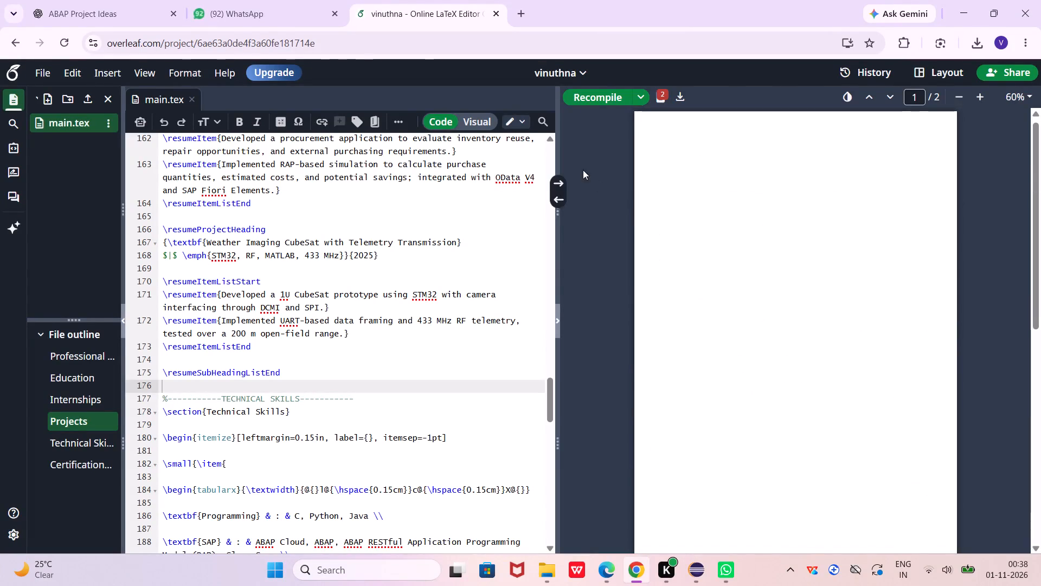
scroll(737, 351, "down", 5)
scroll(737, 351, "up", 1)
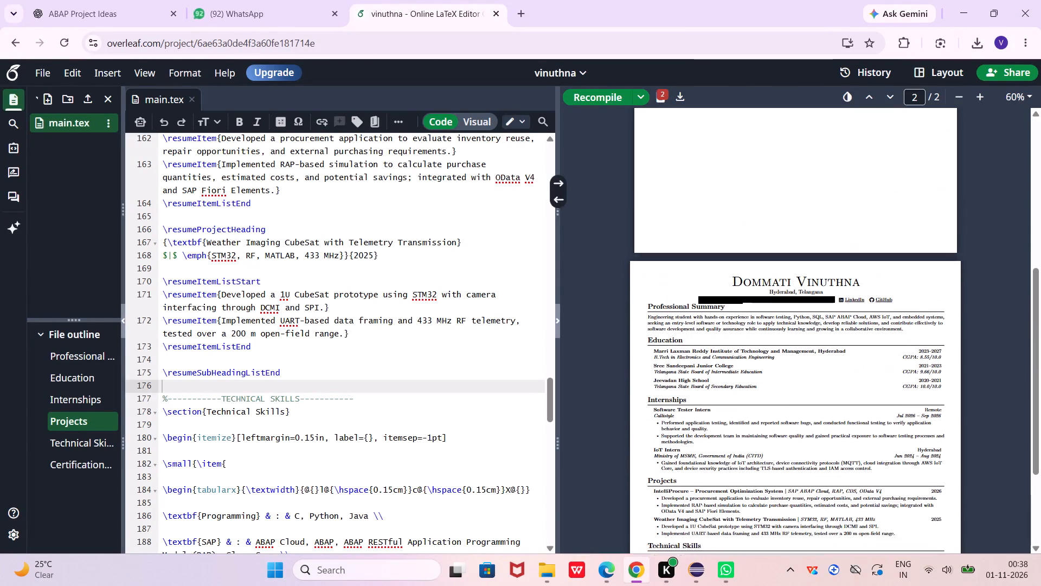
scroll(737, 351, "up", 1)
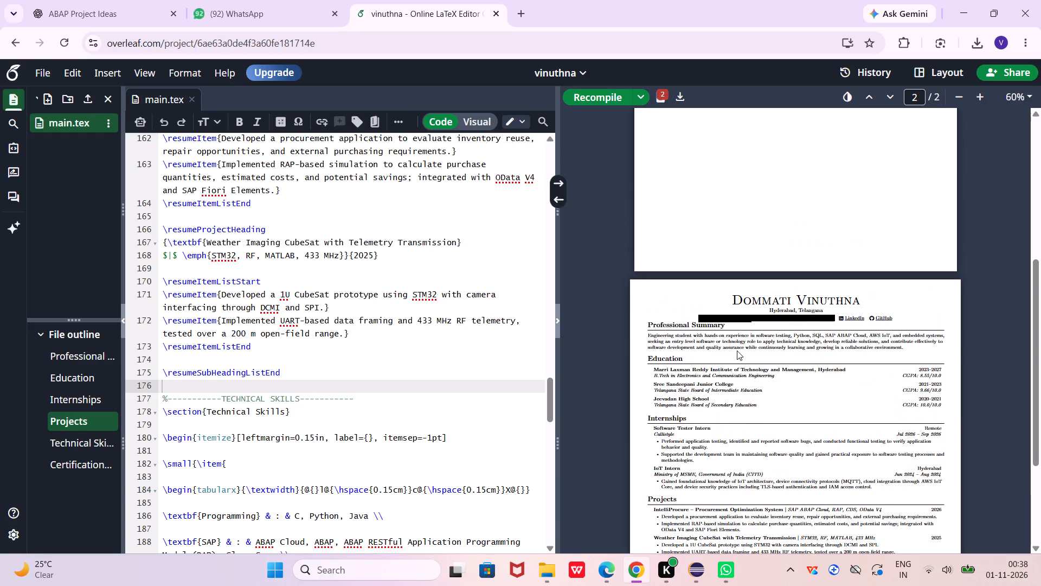
key("shift+super+s")
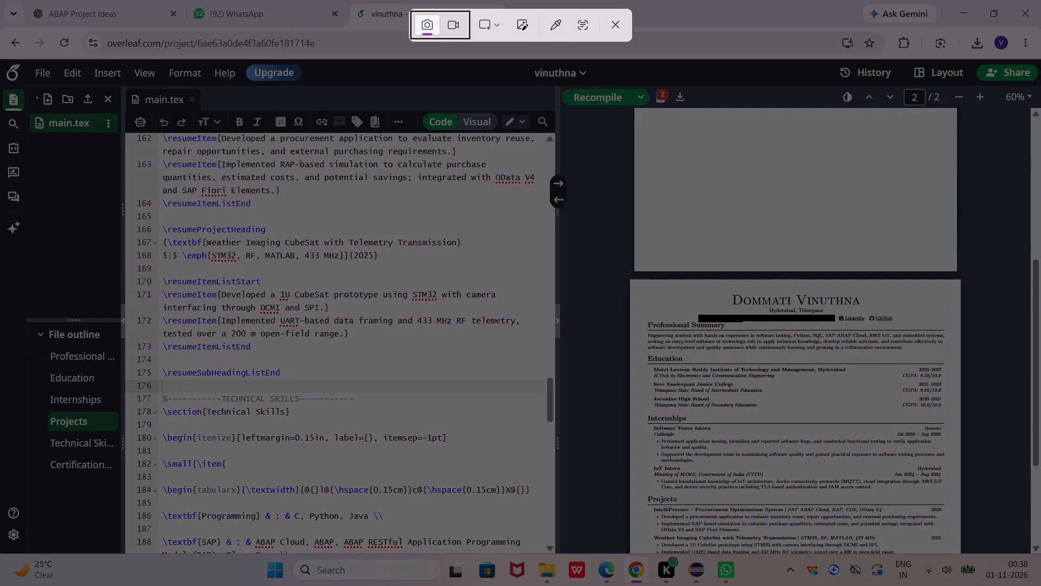
left_click_drag(580, 158, 1038, 585)
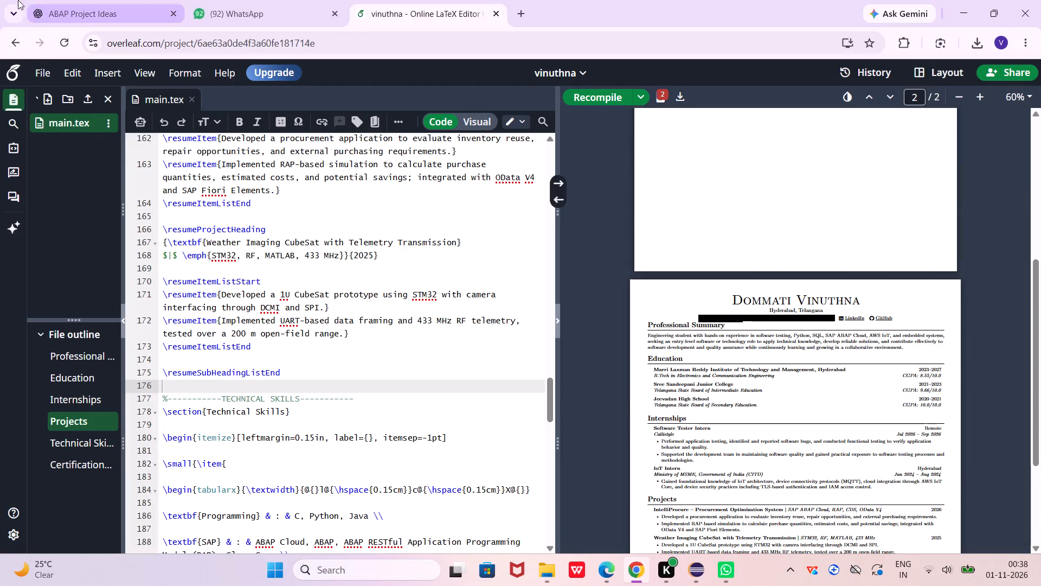
left_click(77, 0)
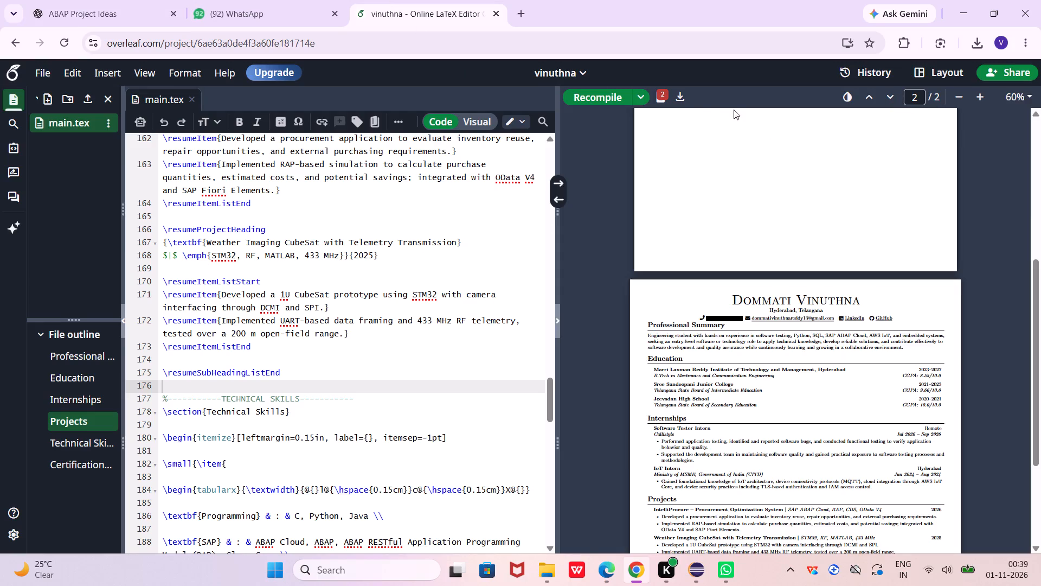
left_click(679, 94)
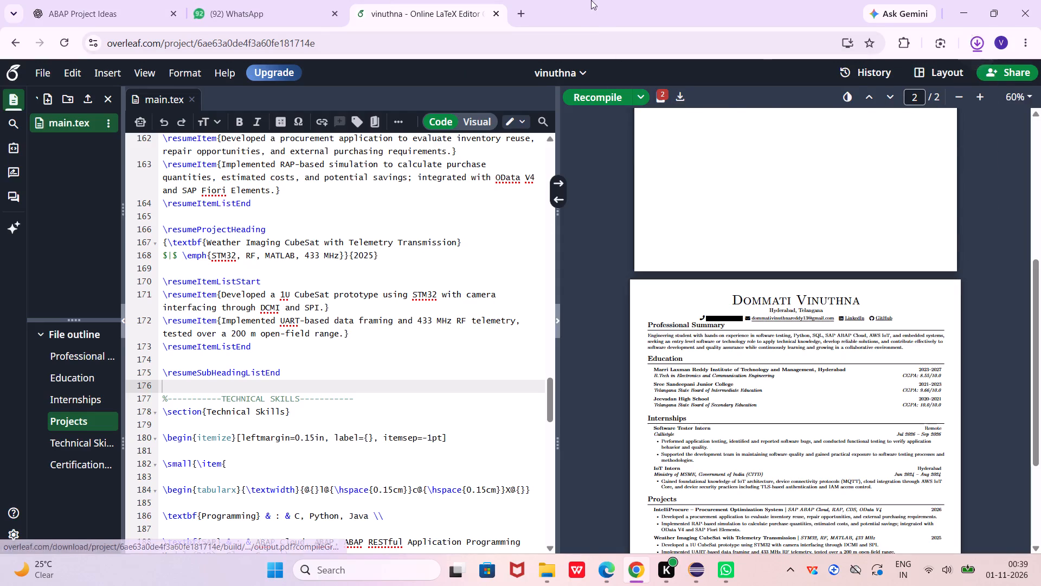
Open a new browser tab.
left_click(513, 3)
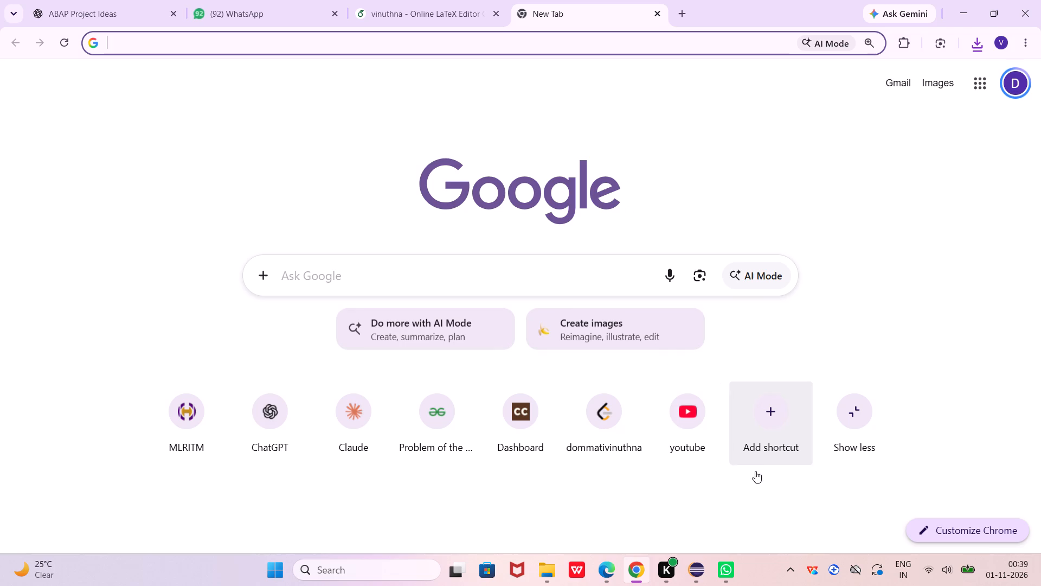
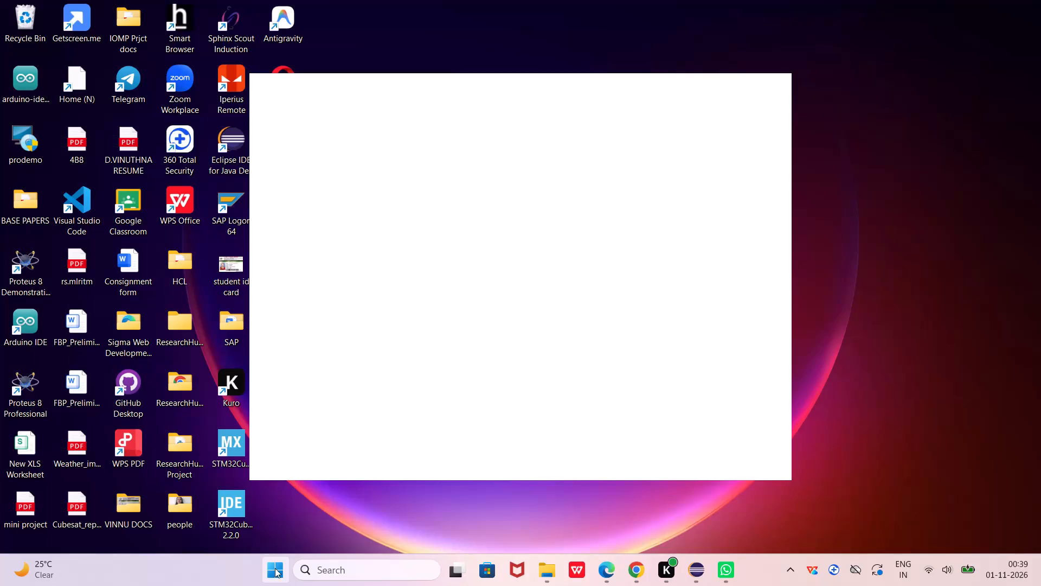
Launch a new Chrome window with the teal "n" personal profile and maximize it.
double_click(275, 568)
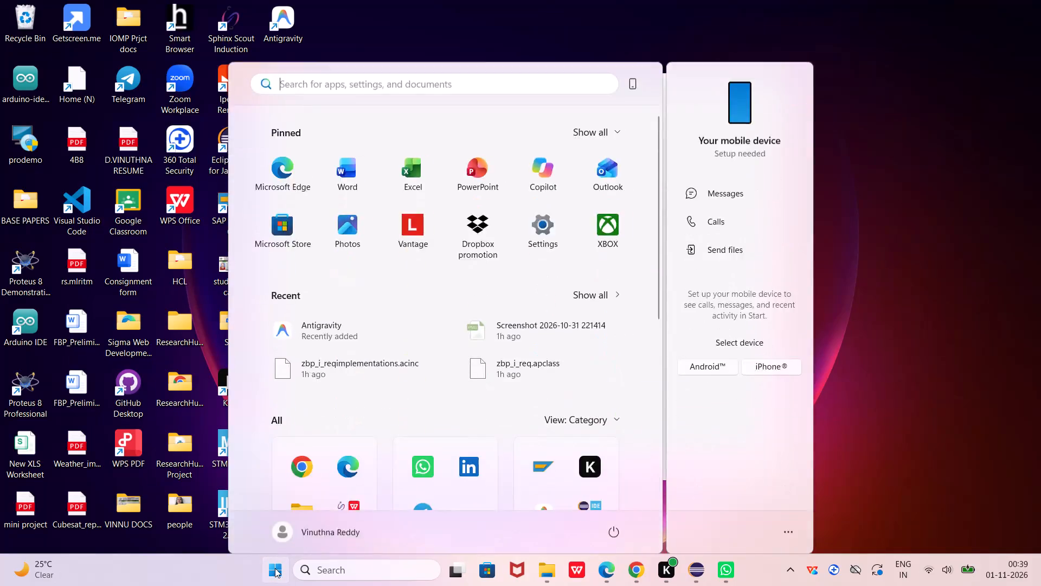
left_click(275, 568)
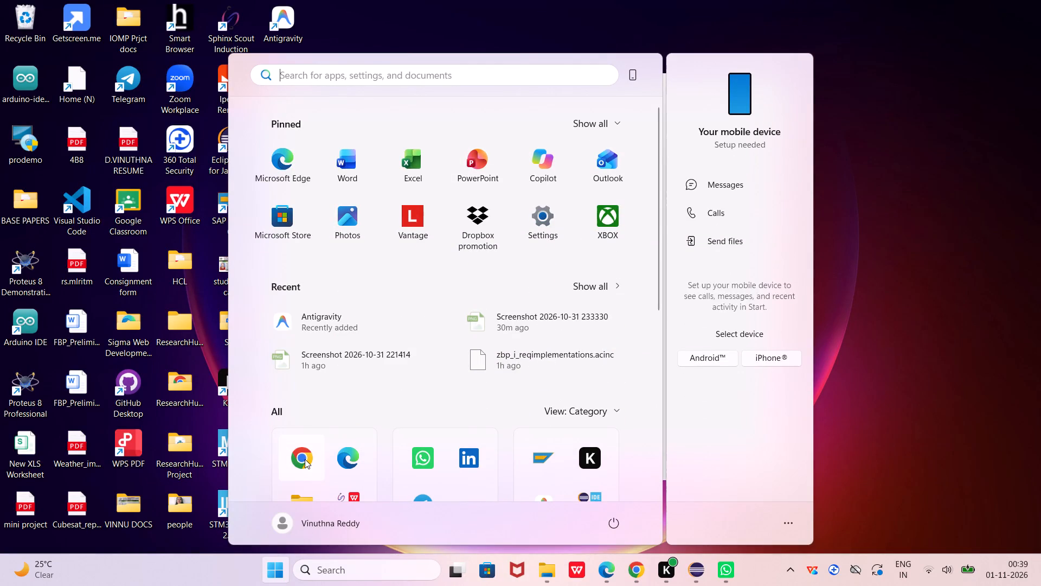
double_click(305, 459)
scroll(499, 395, "down", 3)
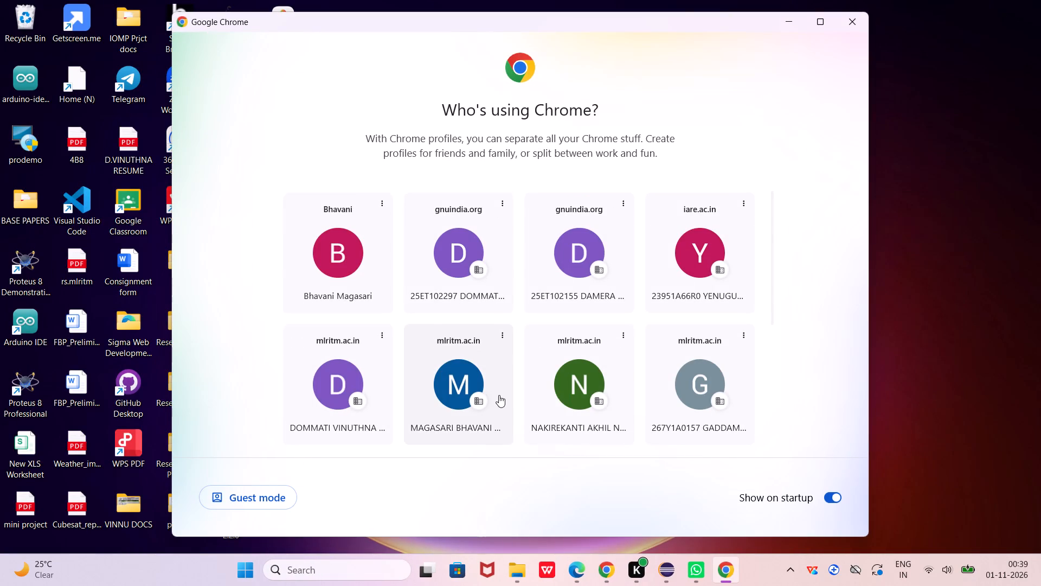
scroll(499, 395, "down", 3)
scroll(499, 395, "up", 4)
scroll(499, 395, "down", 2)
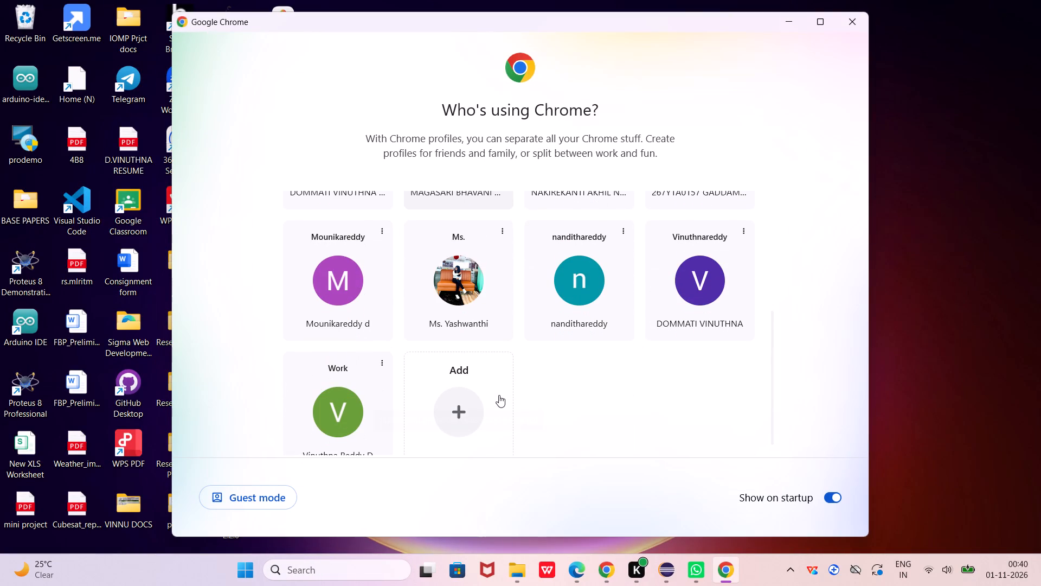
scroll(589, 278, "up", 1)
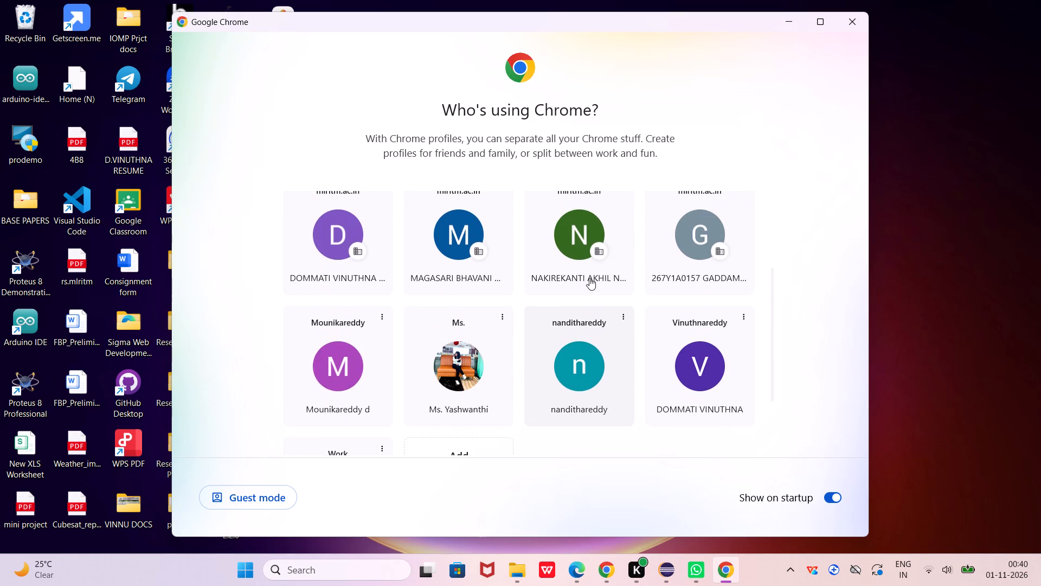
scroll(589, 278, "down", 1)
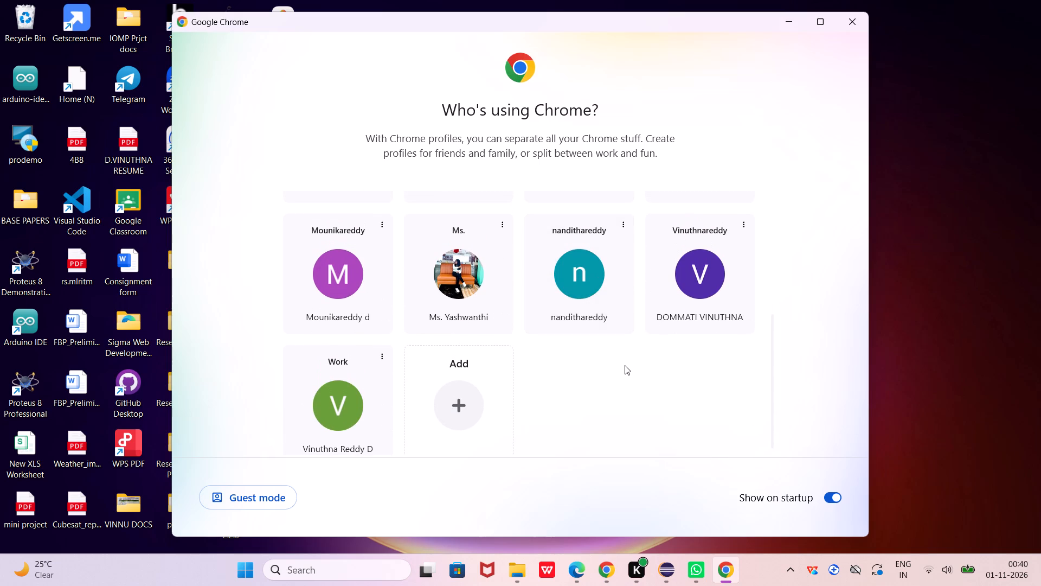
scroll(625, 365, "up", 1)
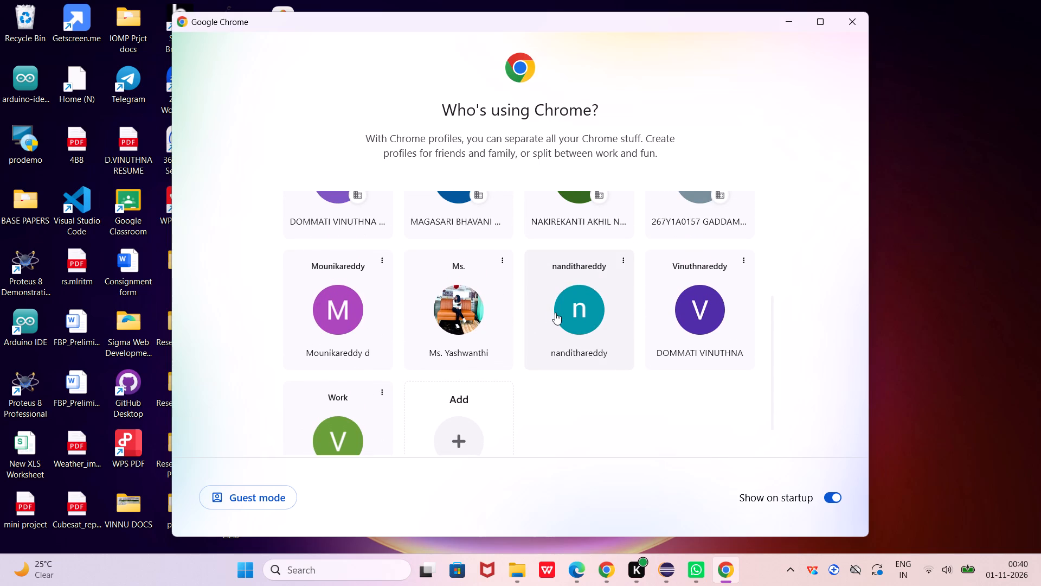
left_click(566, 308)
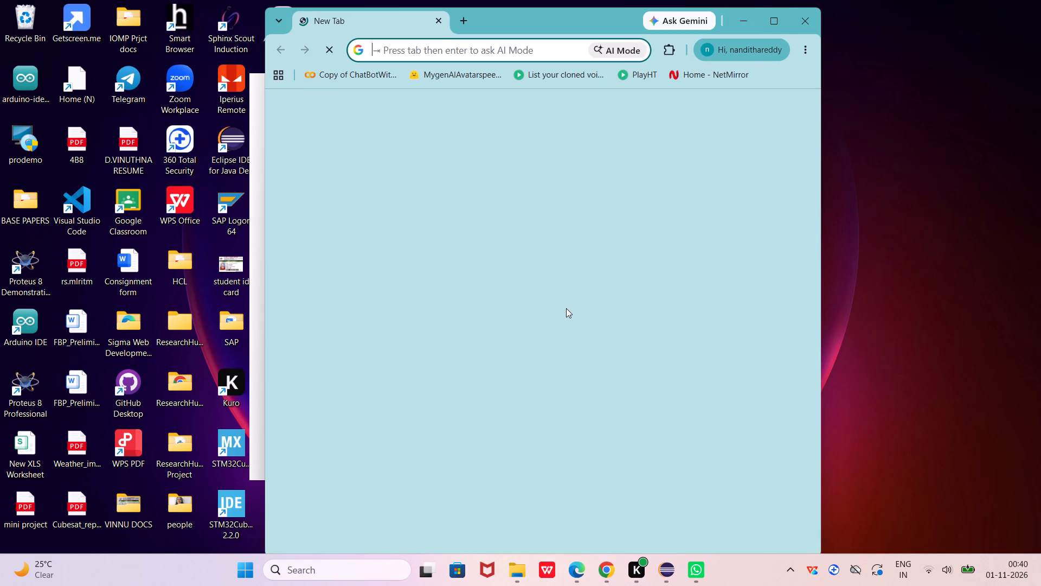
left_click(768, 17)
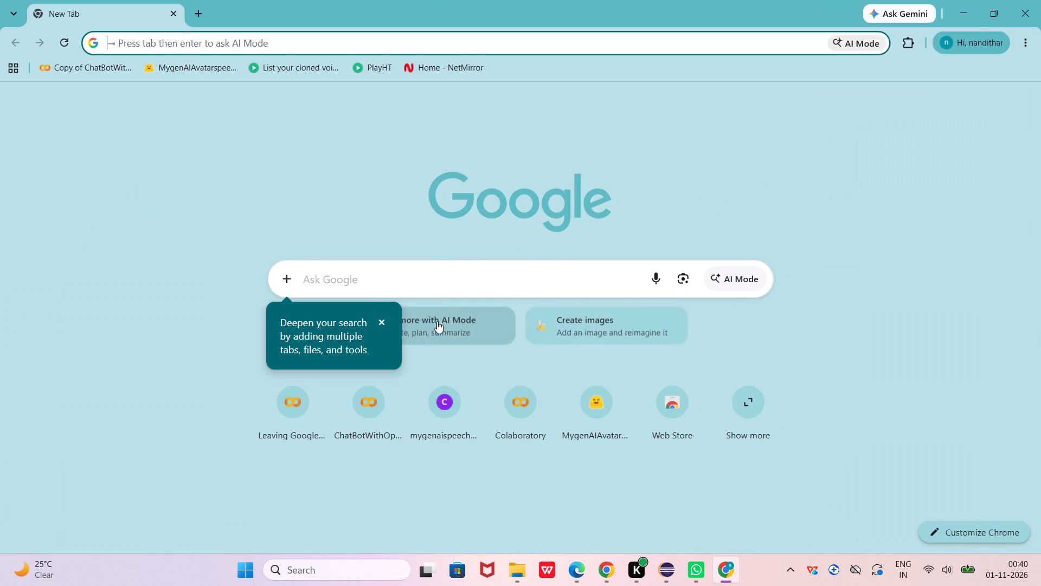
Search Google for "enhance cv ats score" and open Enhancv's free ATS Resume Checker page.
left_click(493, 277)
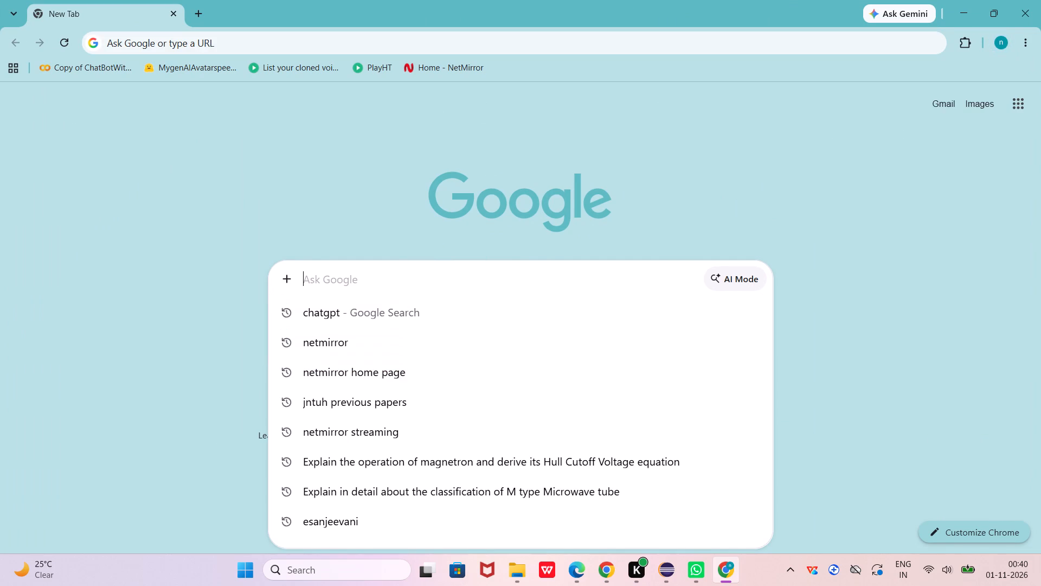
type("eh")
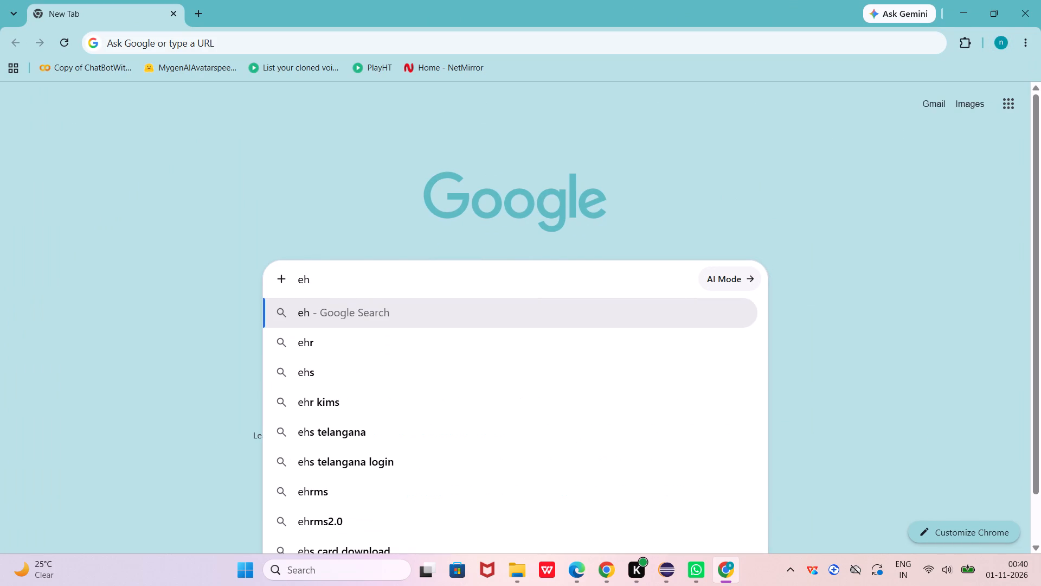
type("na")
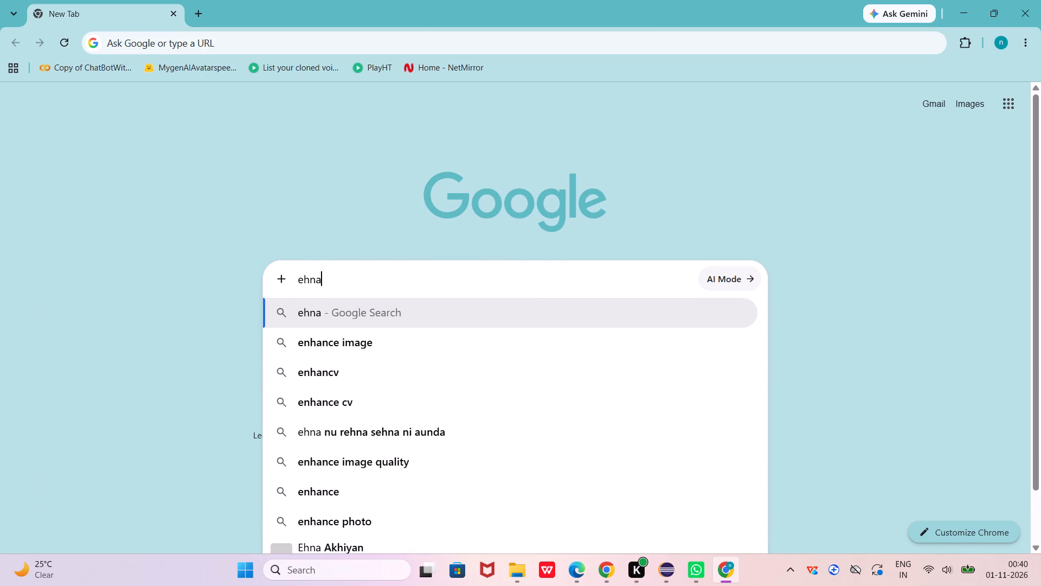
type("ce cv")
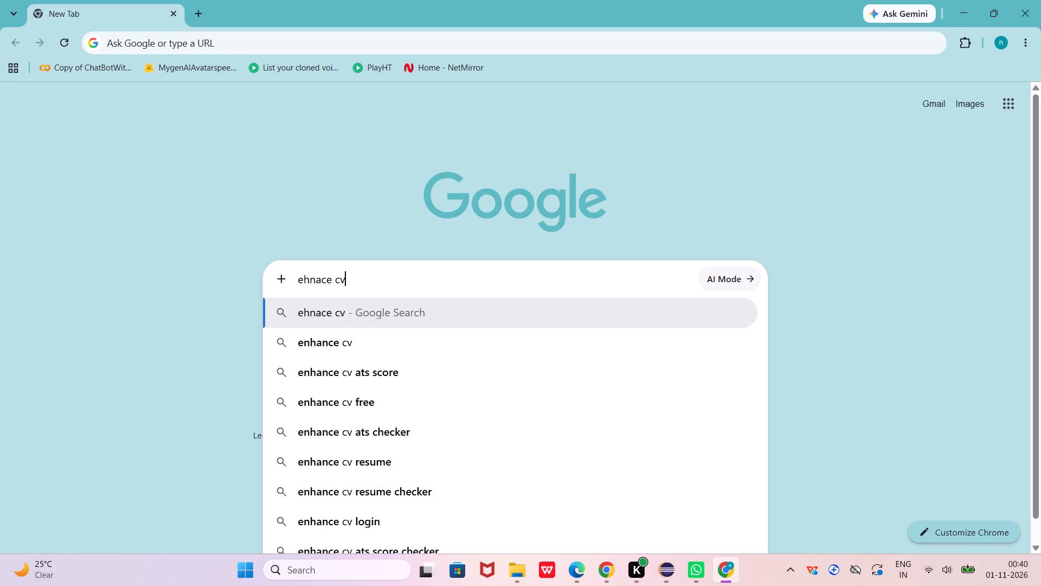
left_click(444, 368)
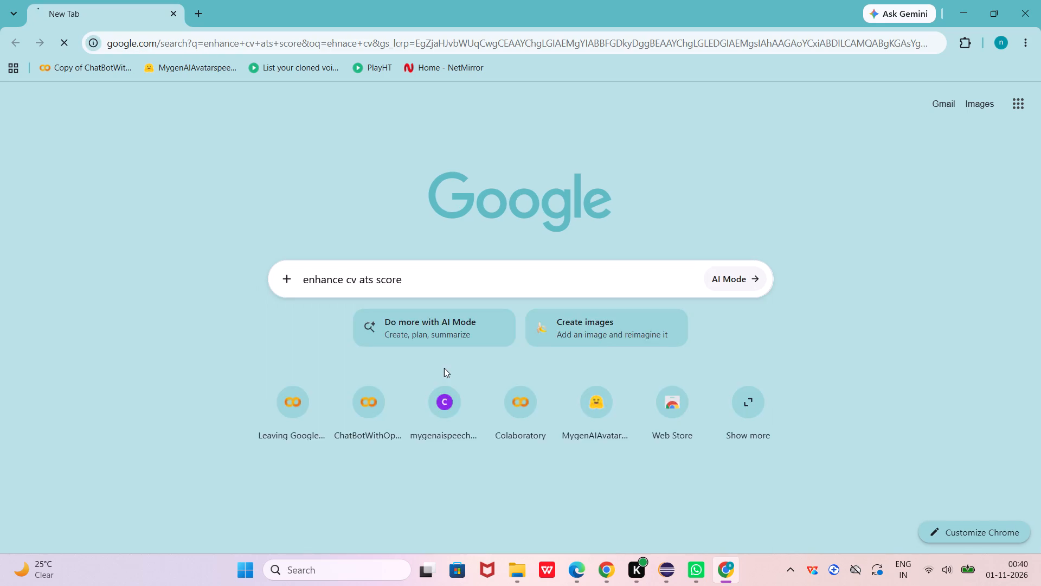
left_click(290, 235)
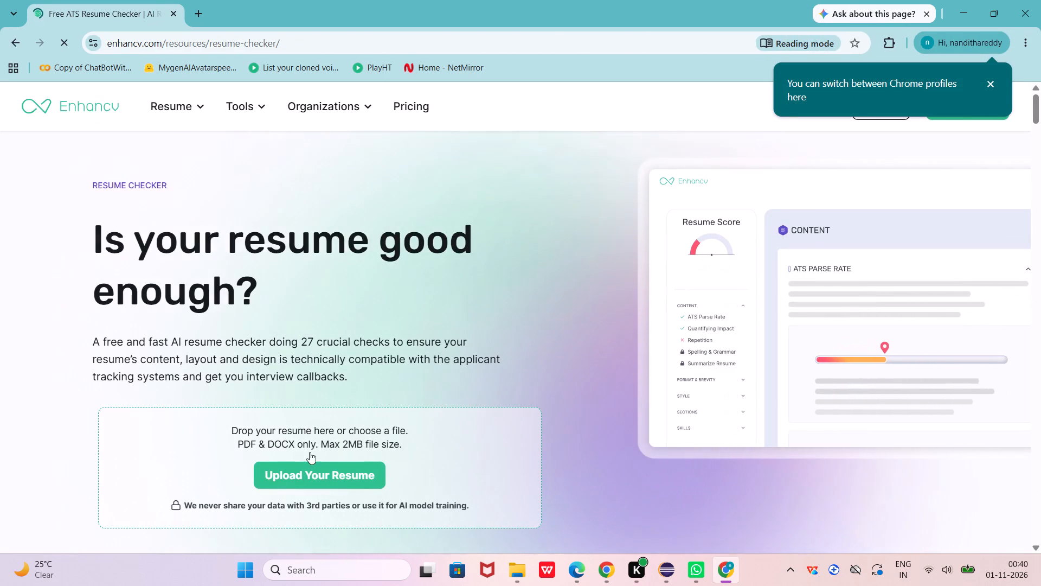
Upload today's resume PDF from the Downloads folder to the Enhancv resume checker for scanning.
left_click(307, 480)
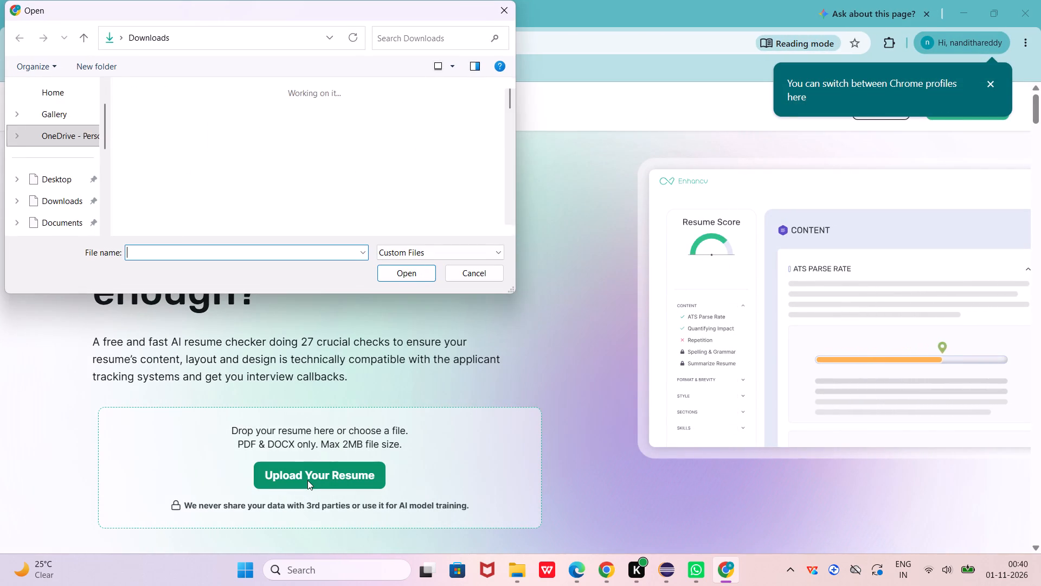
left_click(169, 120)
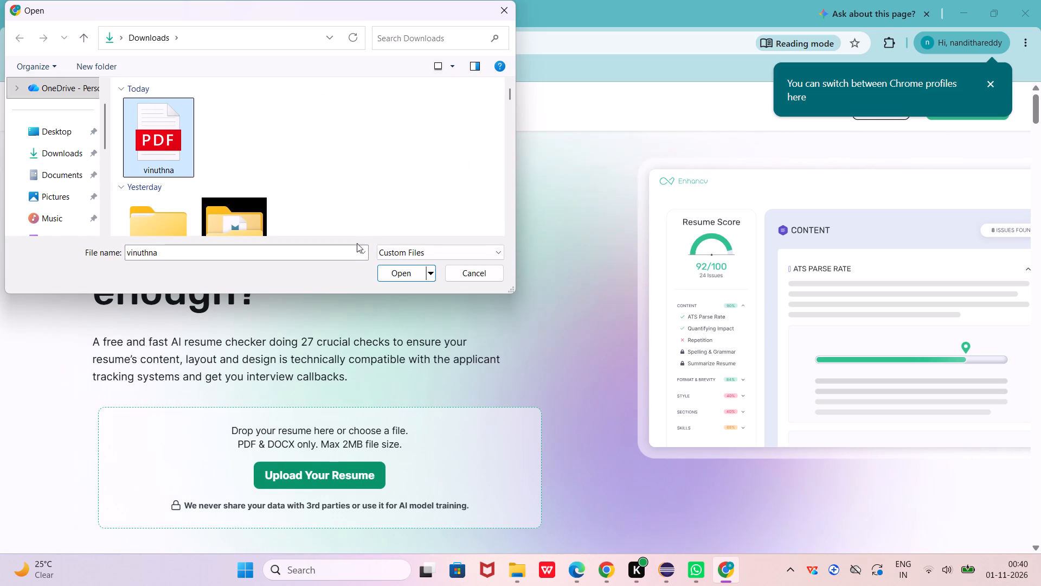
left_click(396, 275)
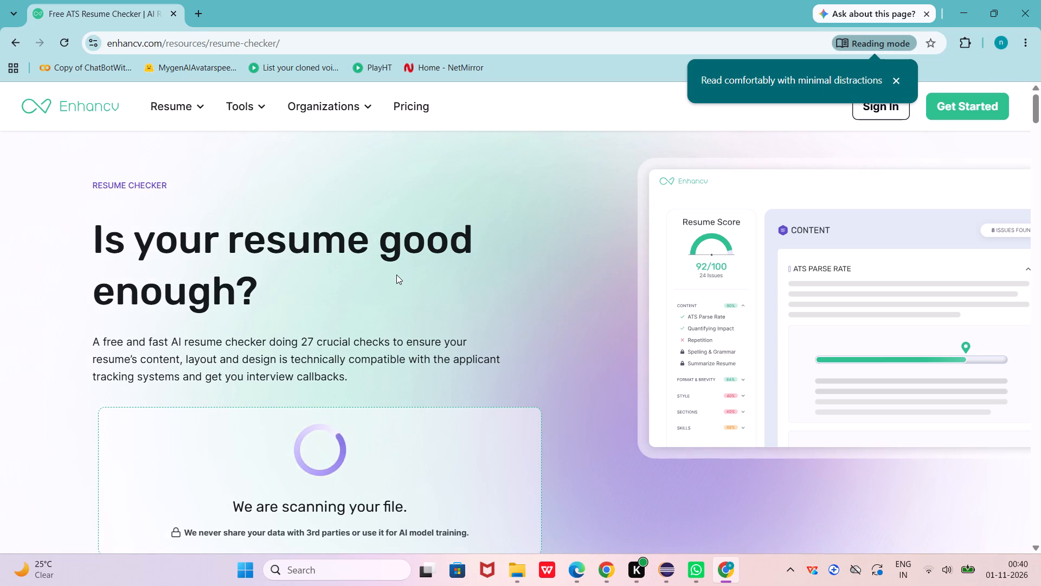
scroll(464, 318, "right", 1)
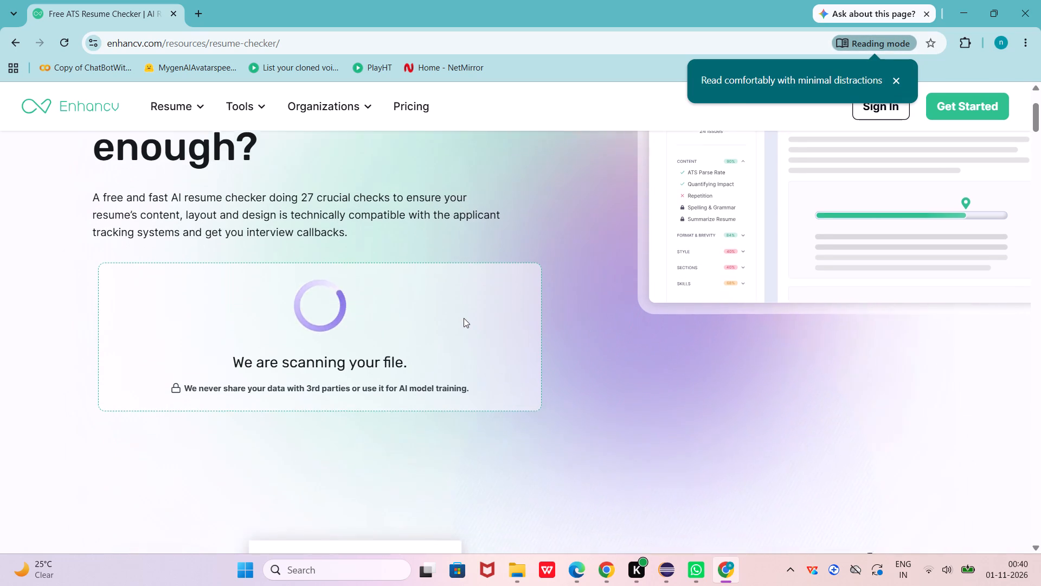
scroll(464, 318, "right", 1)
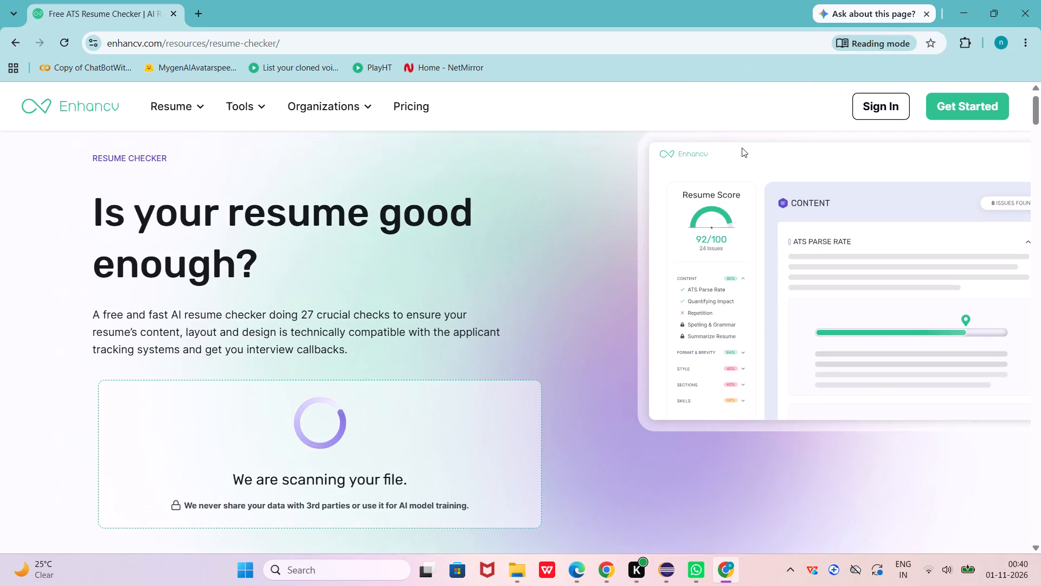
scroll(742, 148, "left", 4)
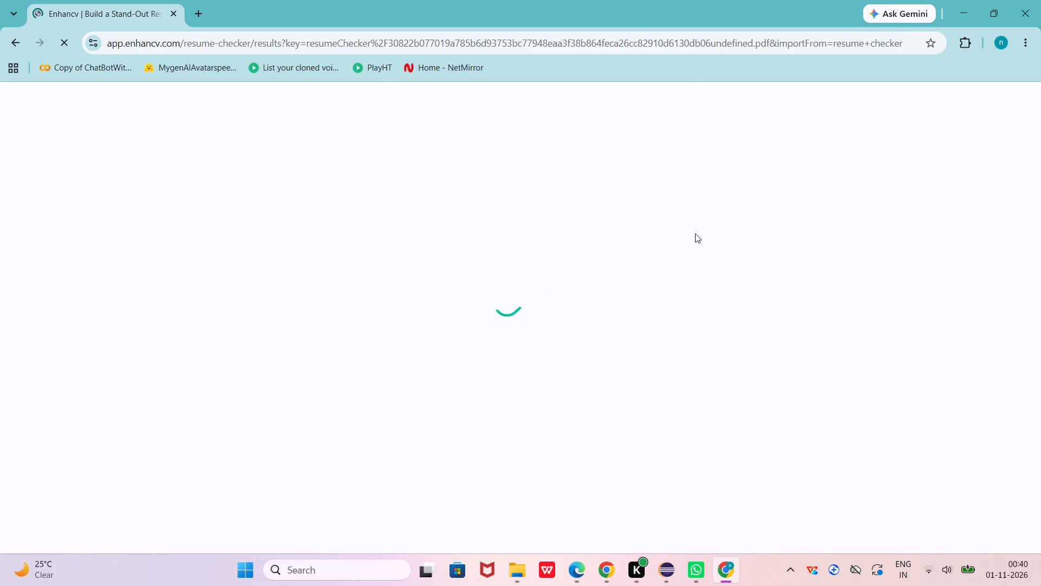
scroll(690, 223, "down", 1)
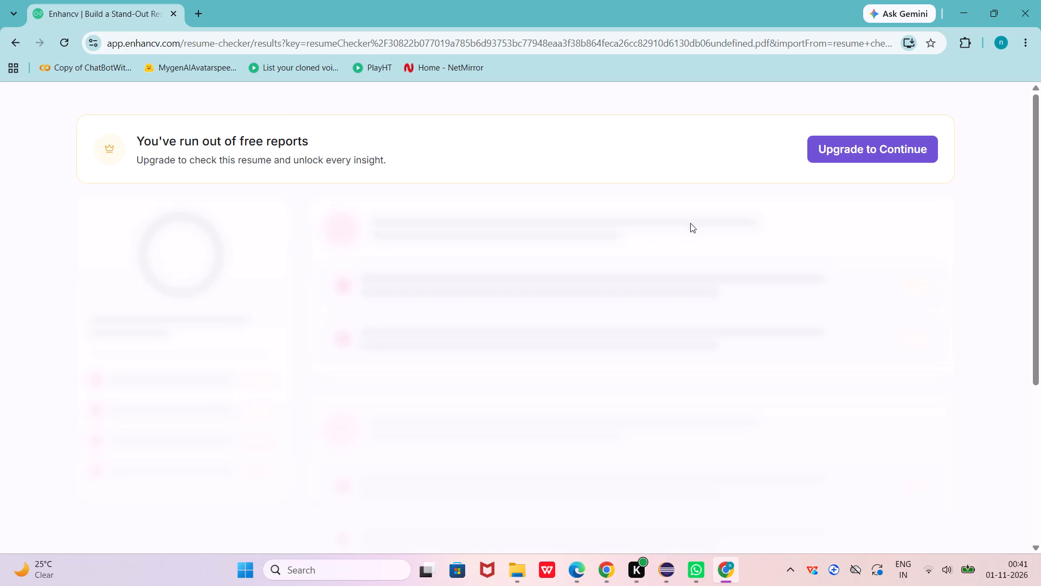
View Enhancv's upgrade plans and go back to the resume checker's upload page.
left_click(836, 146)
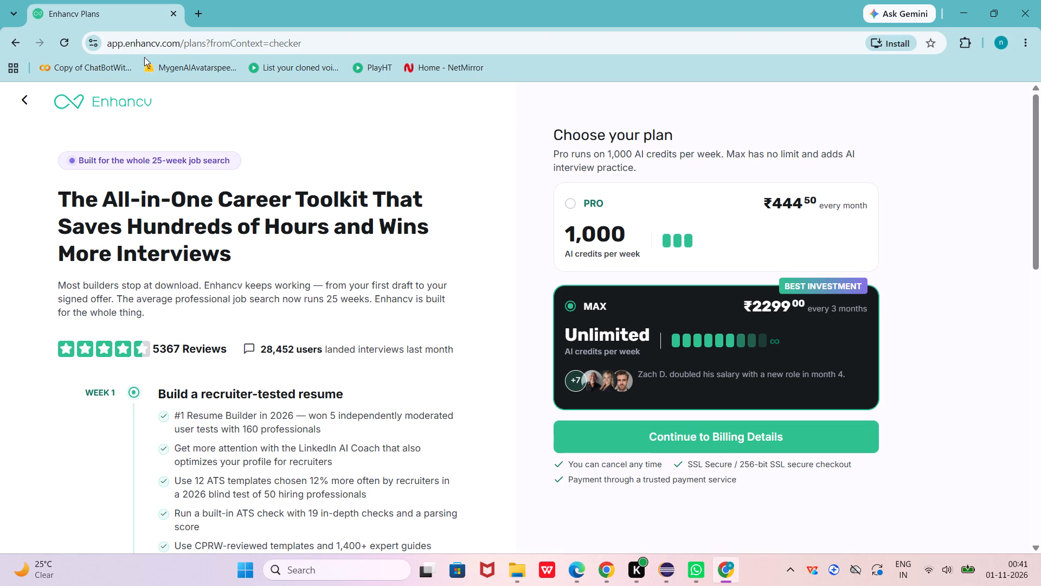
left_click(14, 44)
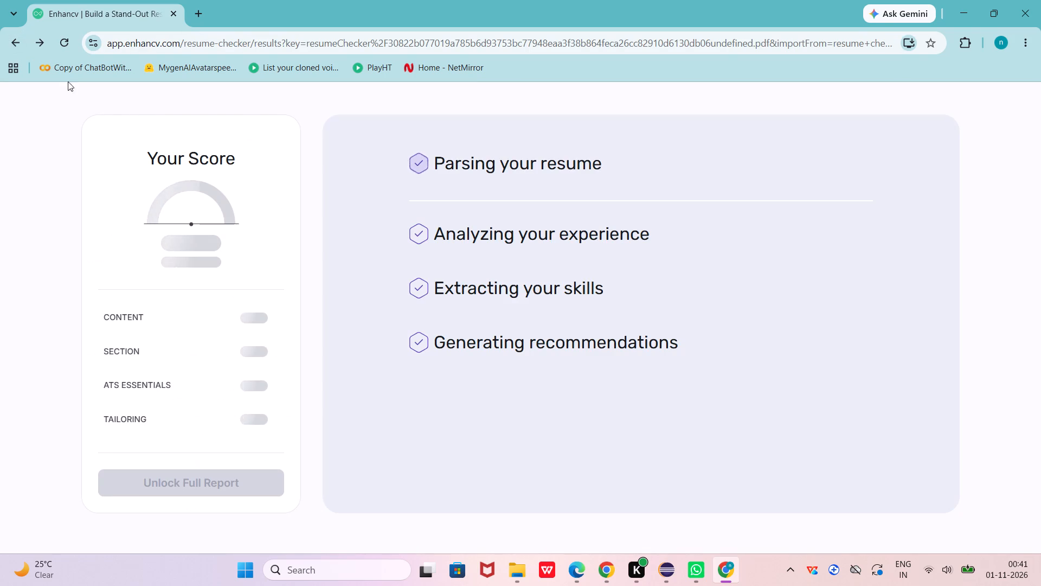
left_click(20, 43)
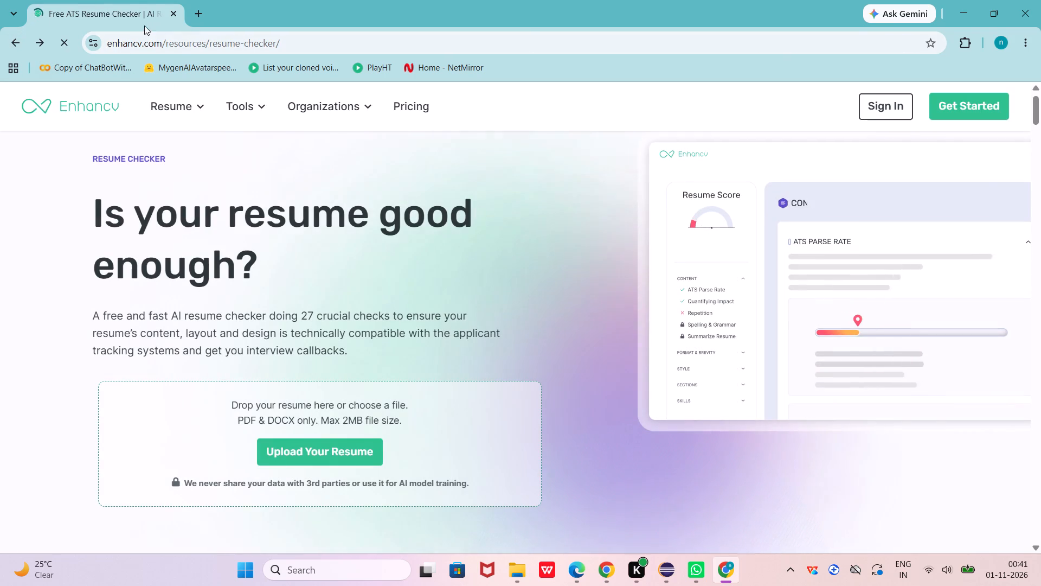
left_click(180, 12)
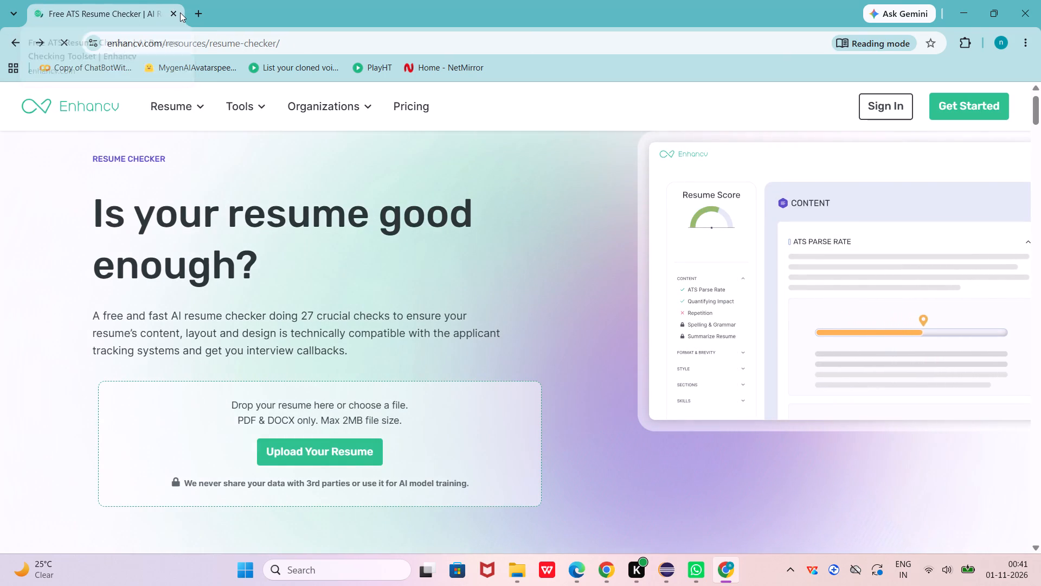
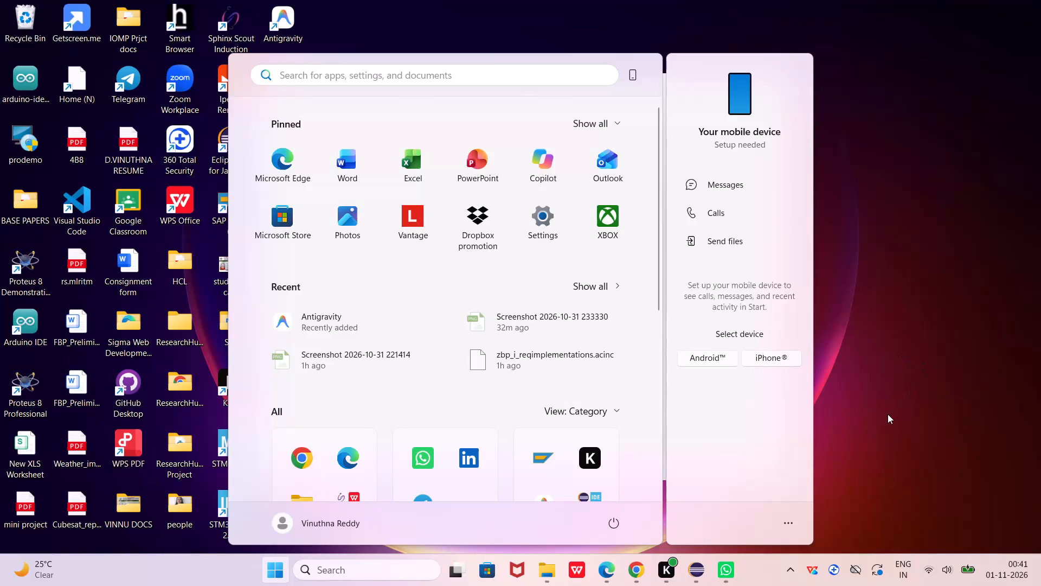
Switch back to the Chrome window holding the ABAP Project Ideas, WhatsApp and Overleaf LaTeX editor tabs.
left_click(888, 414)
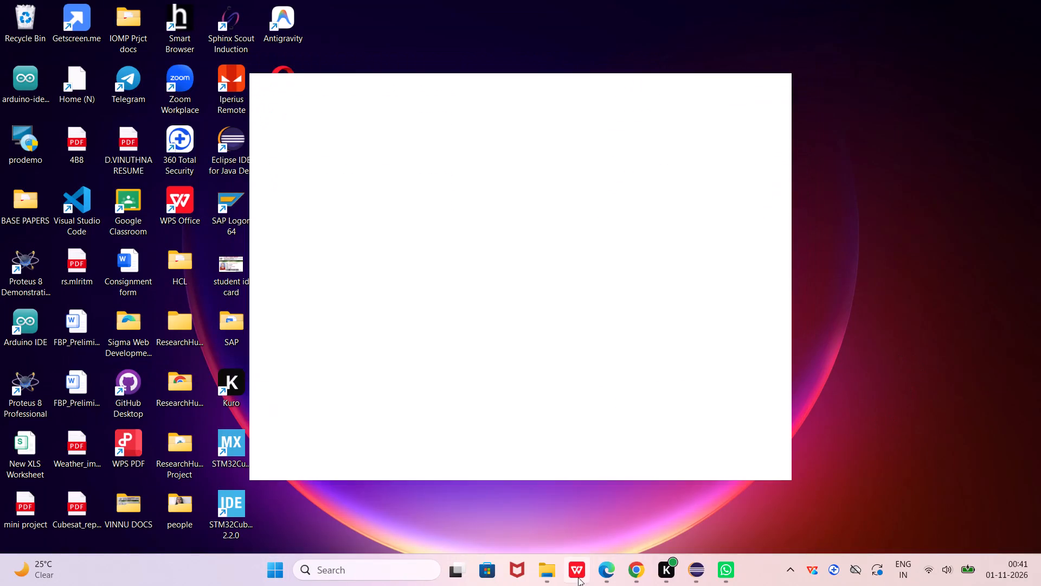
left_click(635, 568)
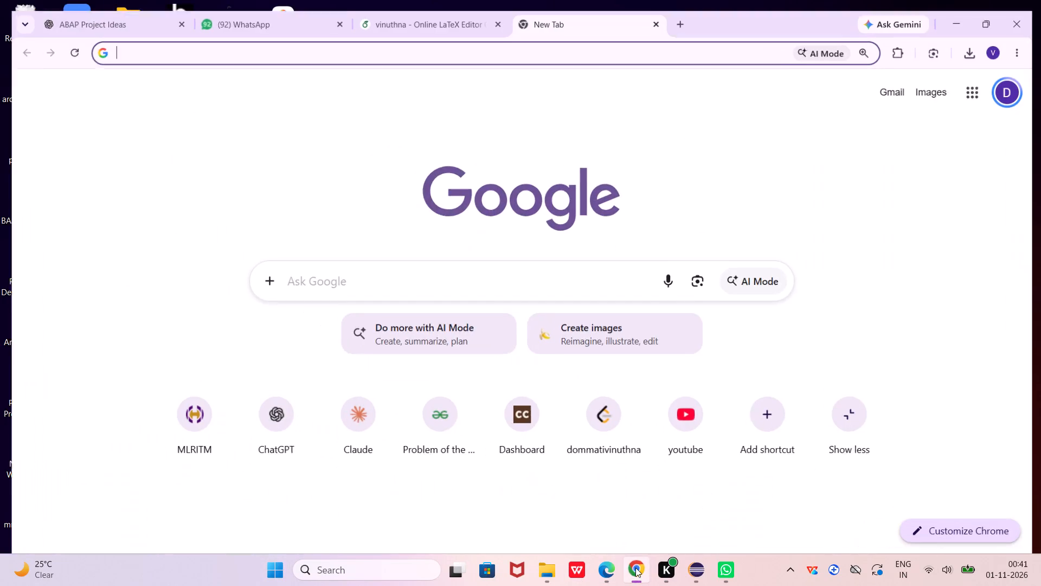
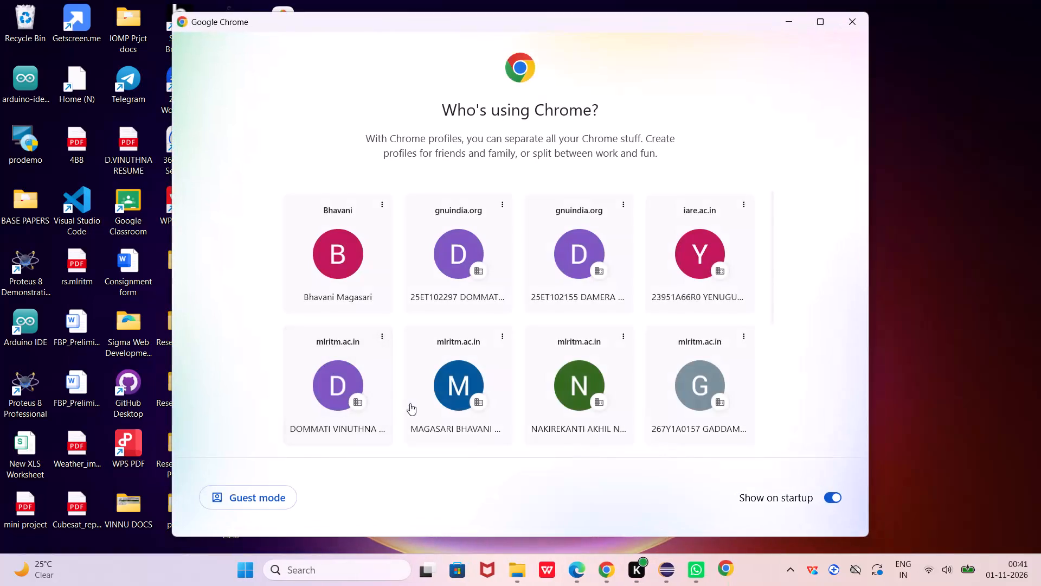
Open a new Chrome window with the personal profile that has the purple M avatar.
scroll(491, 419, "down", 3)
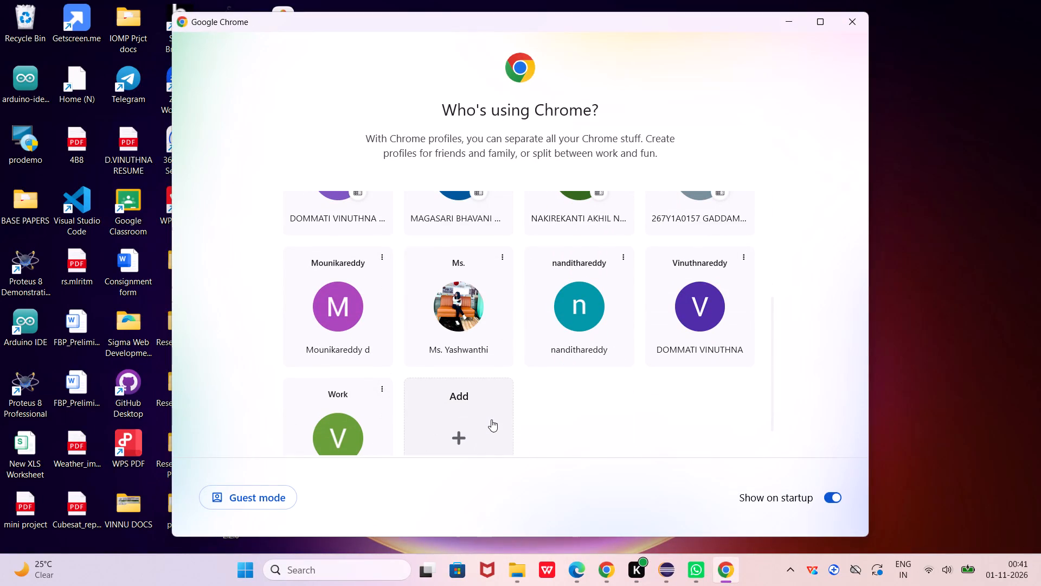
scroll(491, 419, "down", 1)
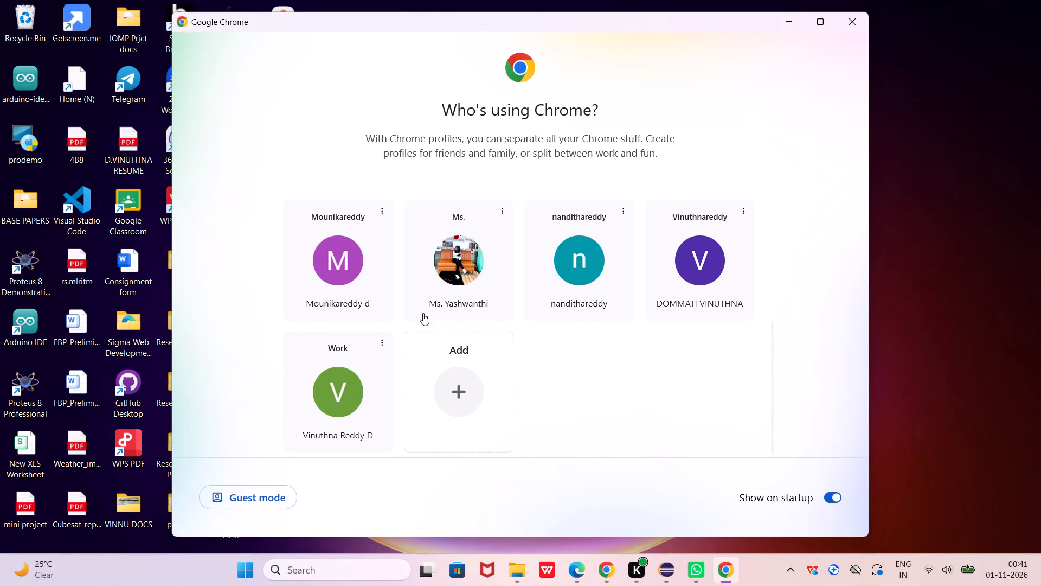
scroll(356, 276, "up", 2)
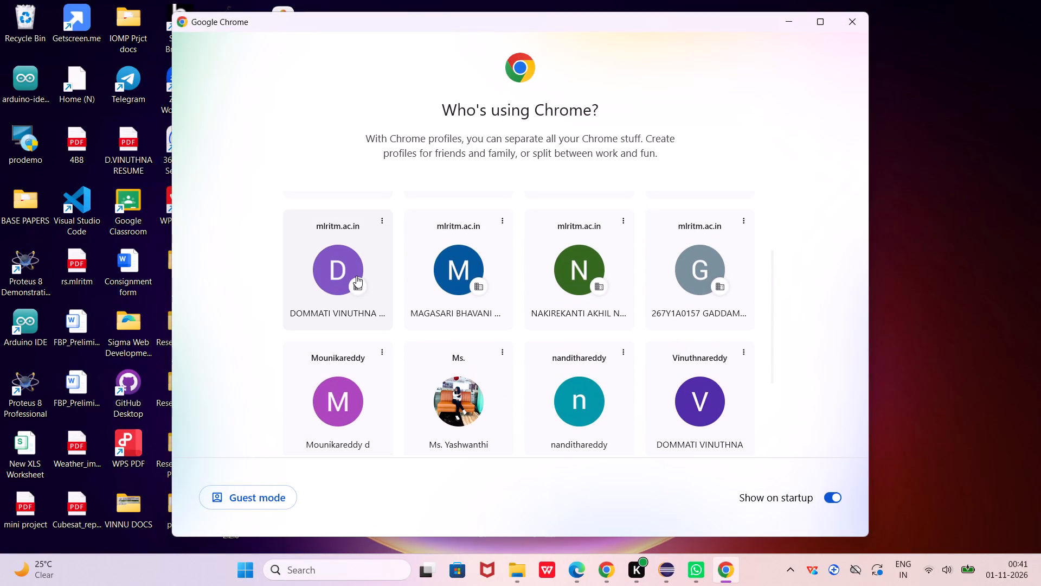
left_click(347, 388)
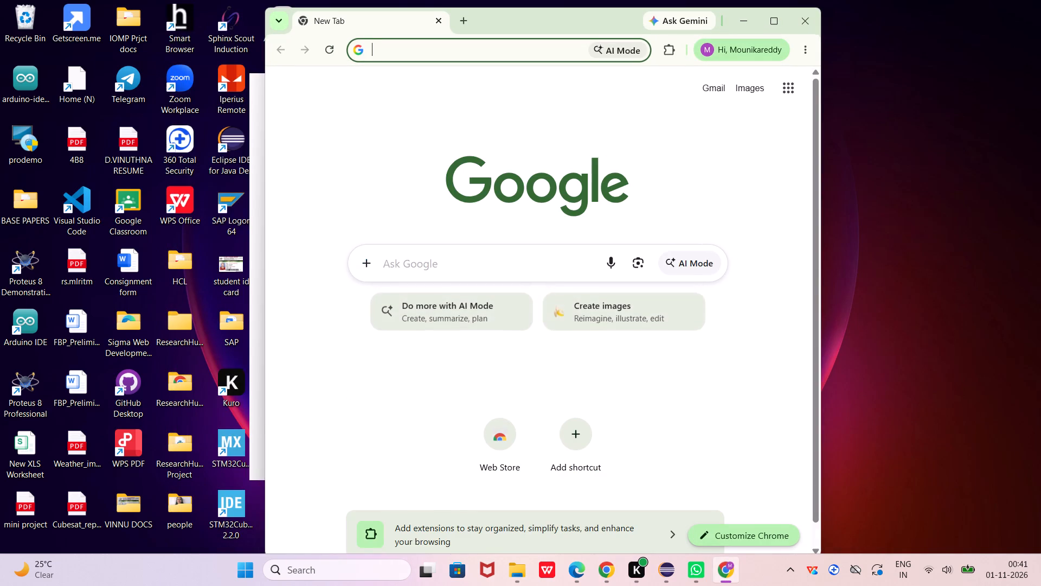
Search Google for "enhance cv ats score" using the earlier search suggestion.
left_click(416, 266)
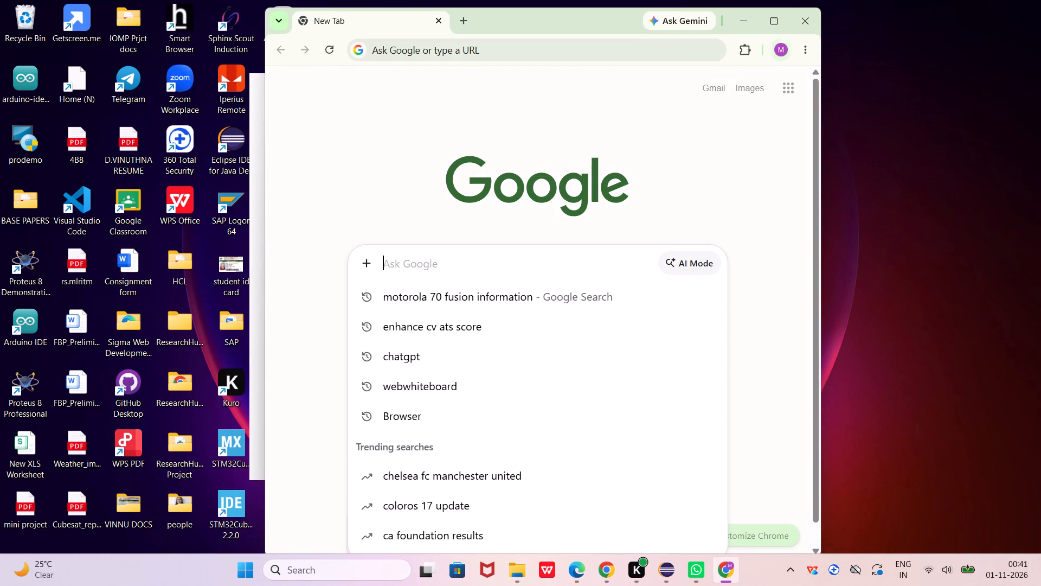
left_click(448, 319)
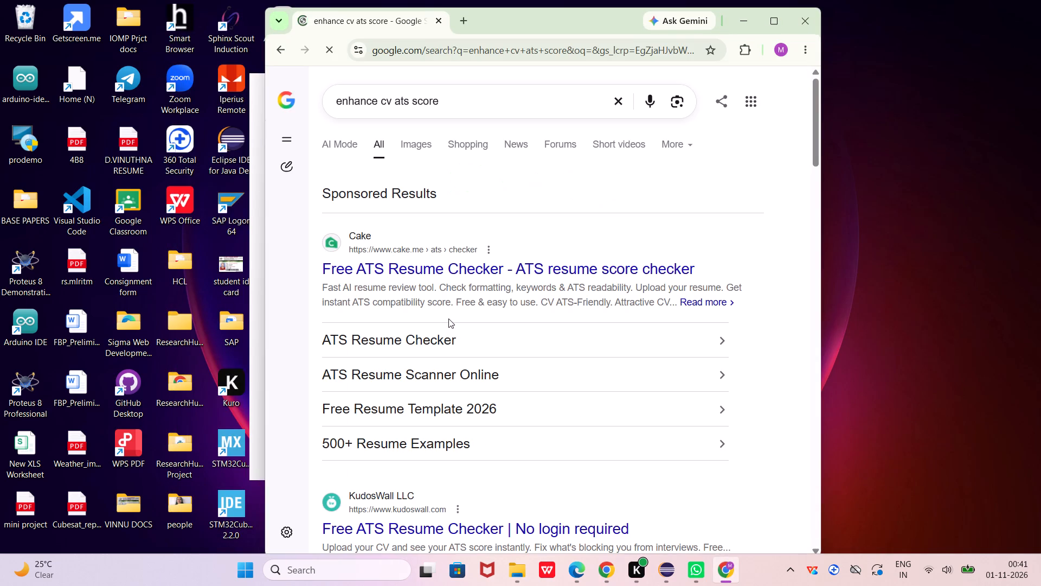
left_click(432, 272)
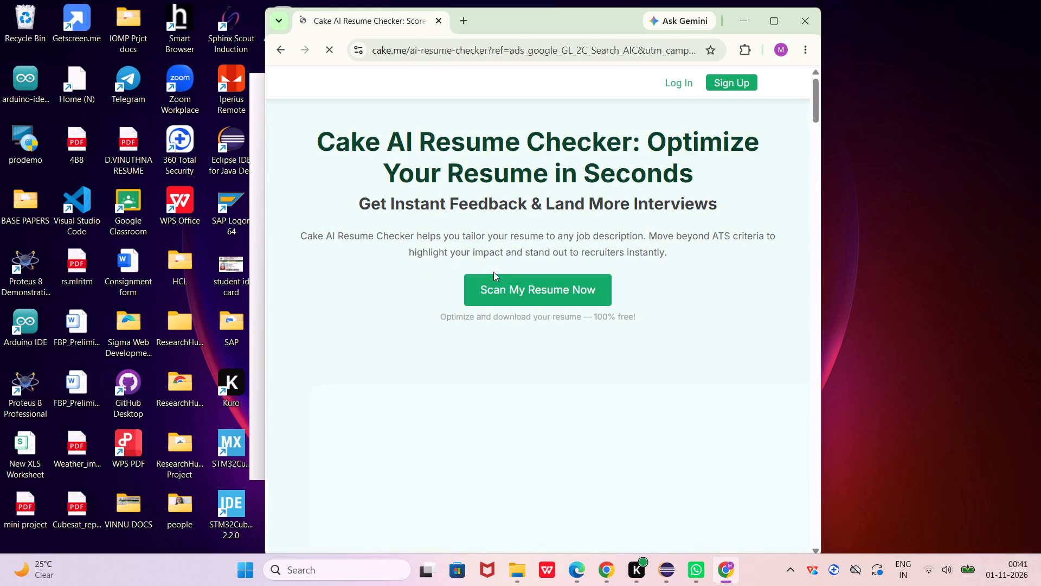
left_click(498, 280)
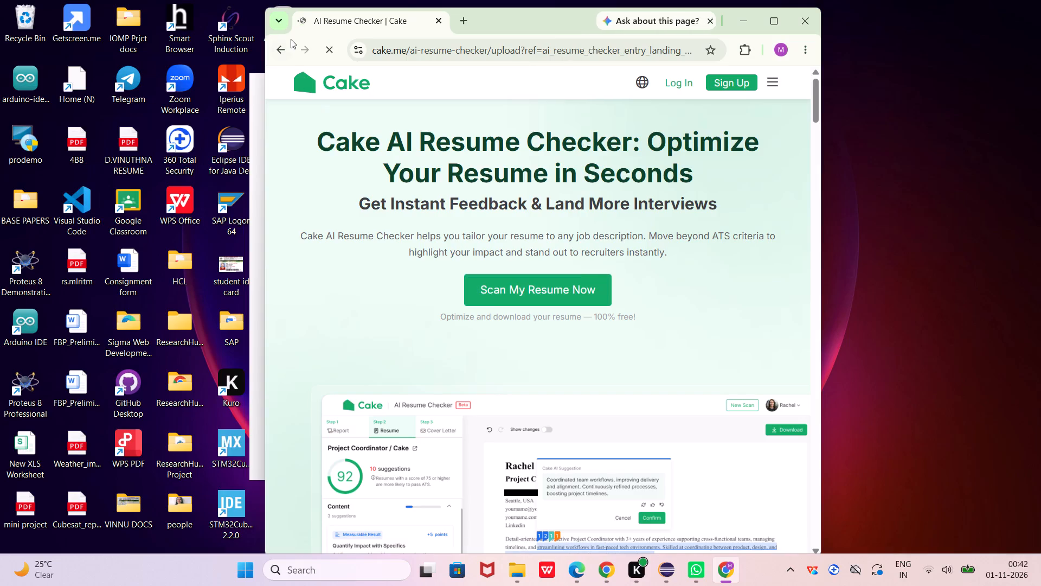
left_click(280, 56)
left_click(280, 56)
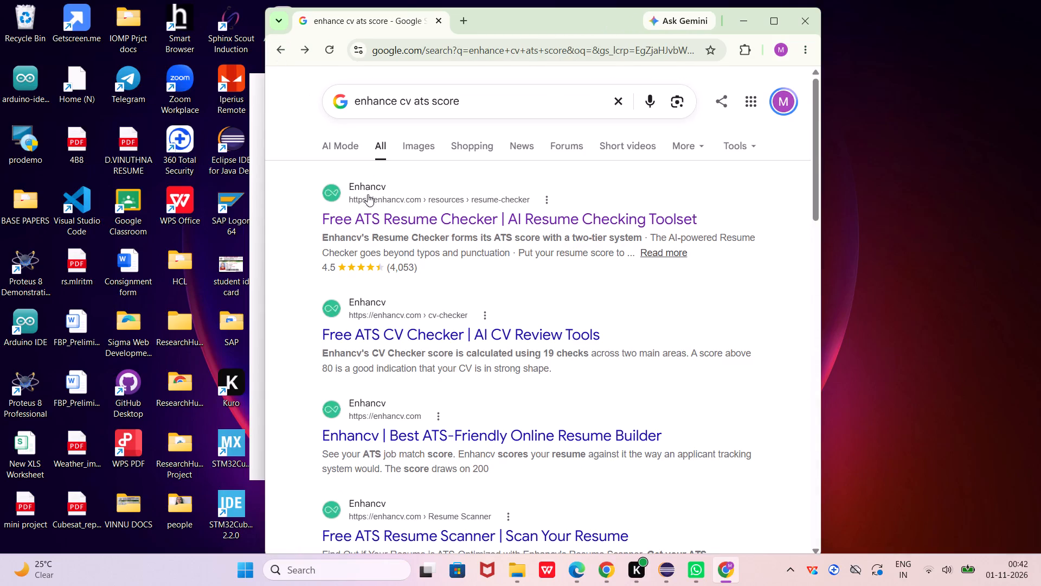
Open Enhancv's Free ATS Resume Checker from the search results and upload the vinuthna PDF from Downloads for scanning.
left_click(361, 216)
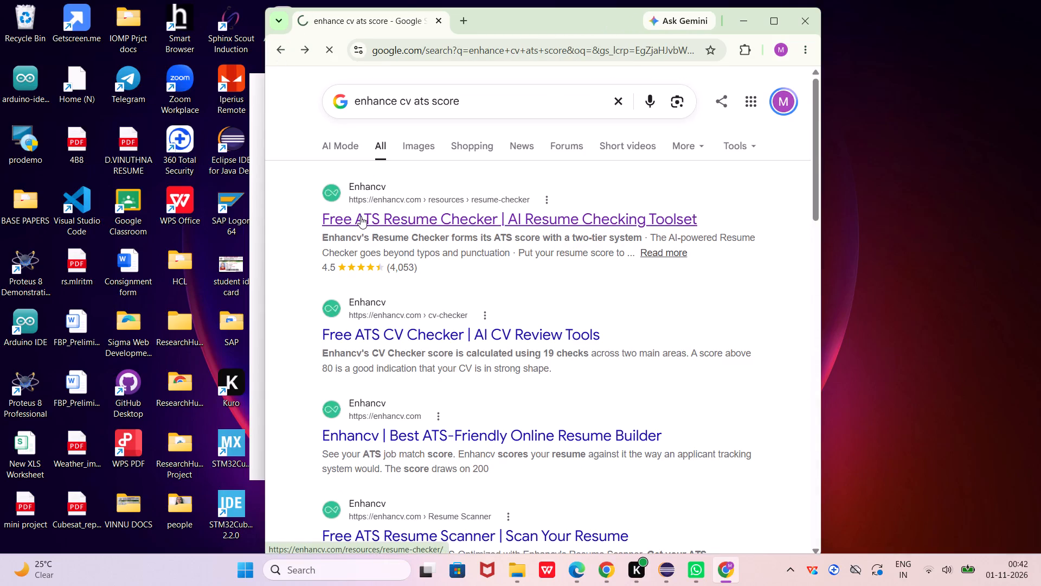
scroll(361, 216, "down", 5)
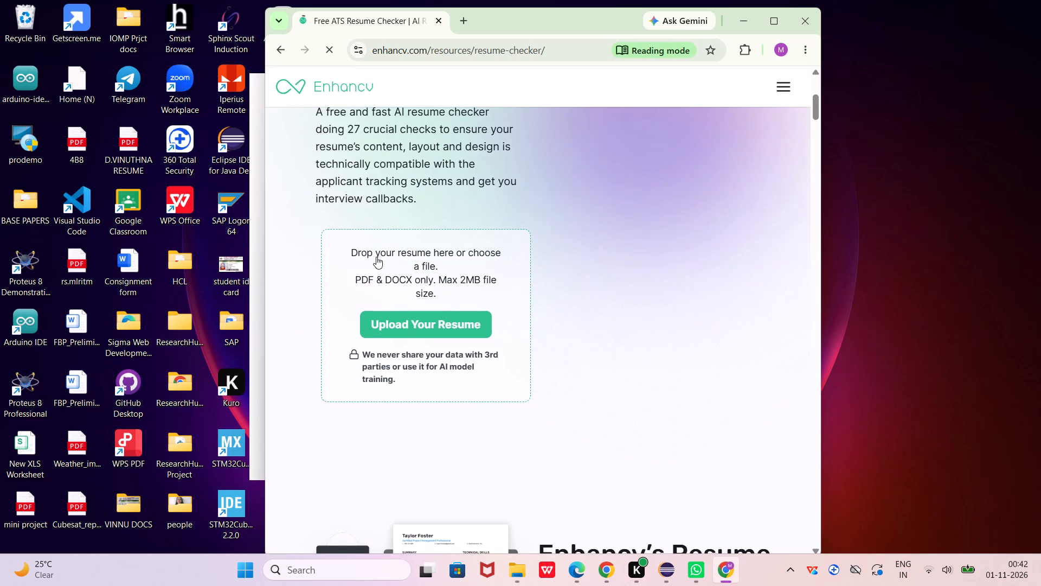
left_click(409, 331)
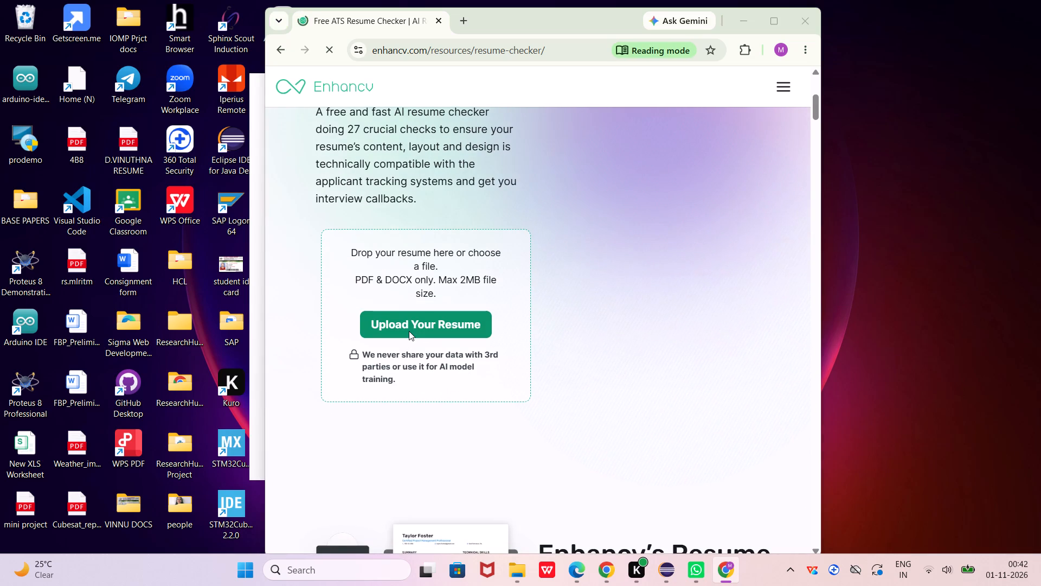
left_click(422, 140)
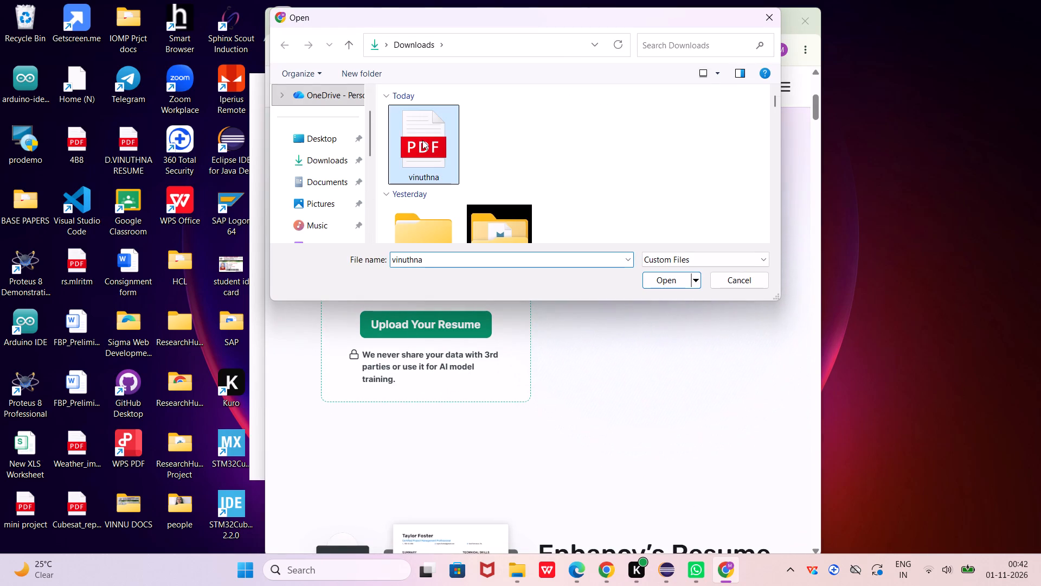
left_click(660, 278)
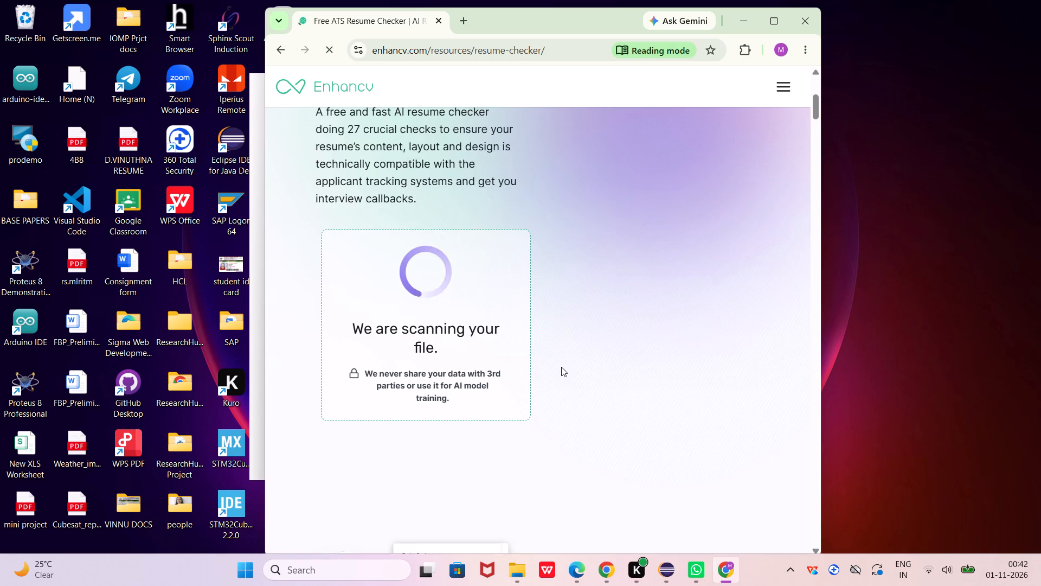
scroll(561, 367, "down", 2)
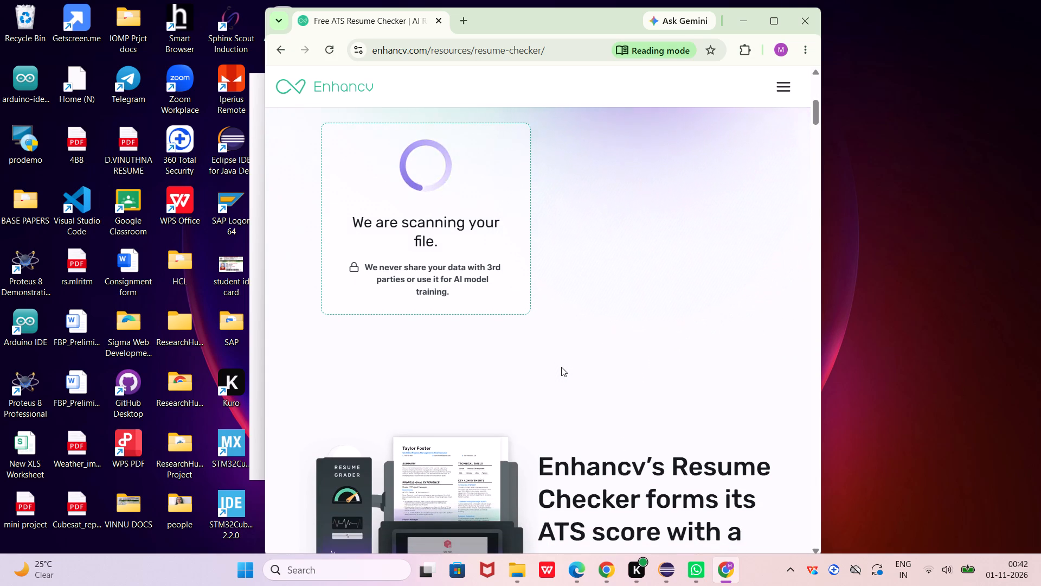
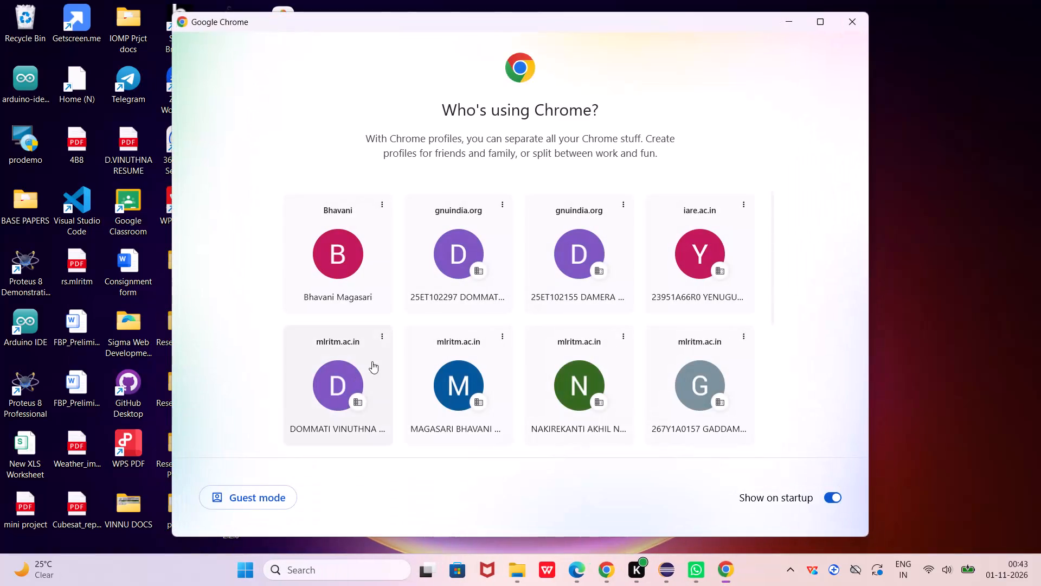
Open a Chrome window with the personal profile that has the dark purple V avatar.
scroll(556, 371, "down", 5)
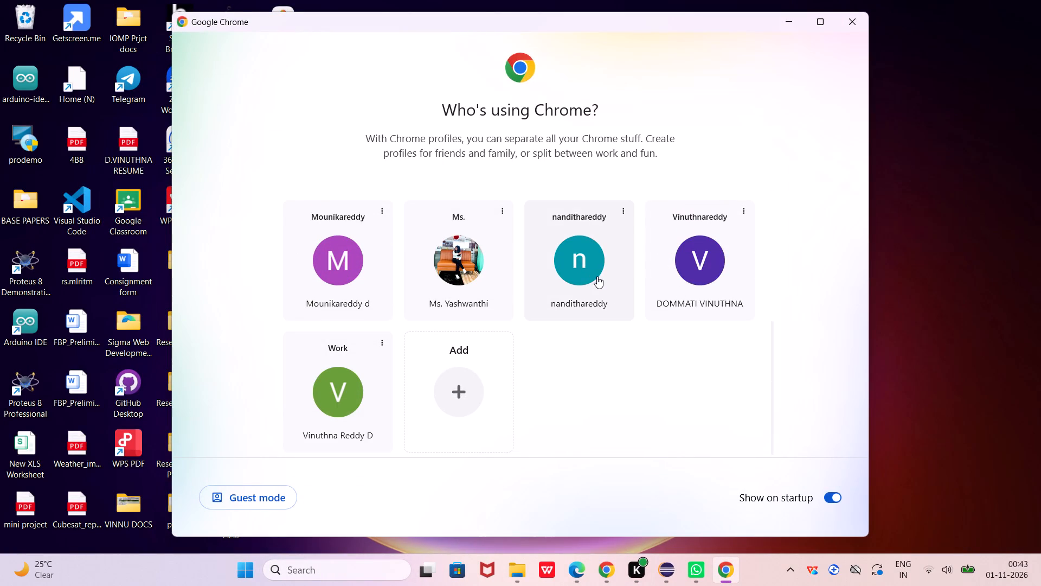
left_click(731, 252)
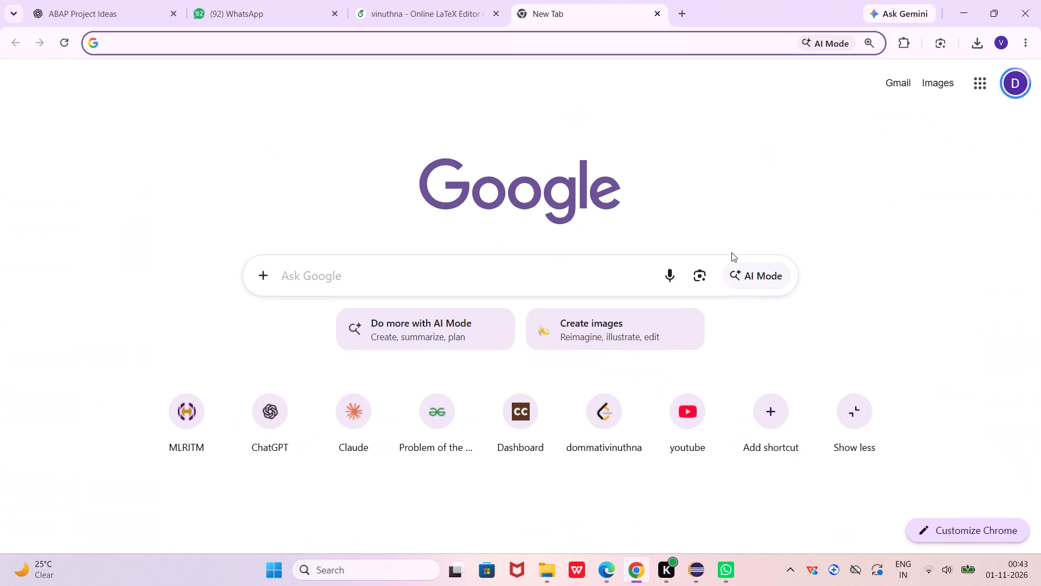
Search Google for "ats resume checker" using the suggested query.
left_click(365, 272)
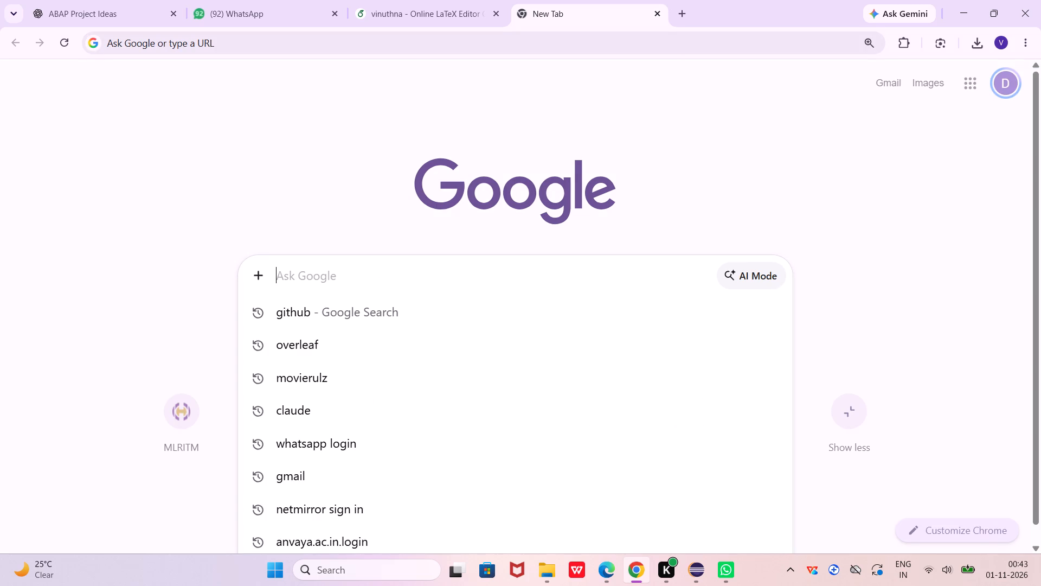
type("ats")
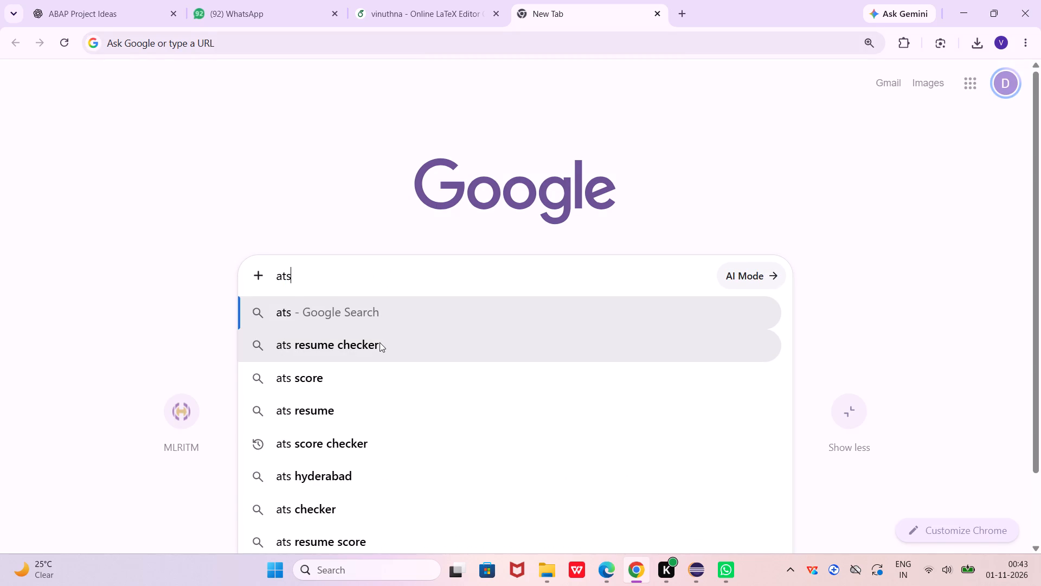
left_click(380, 342)
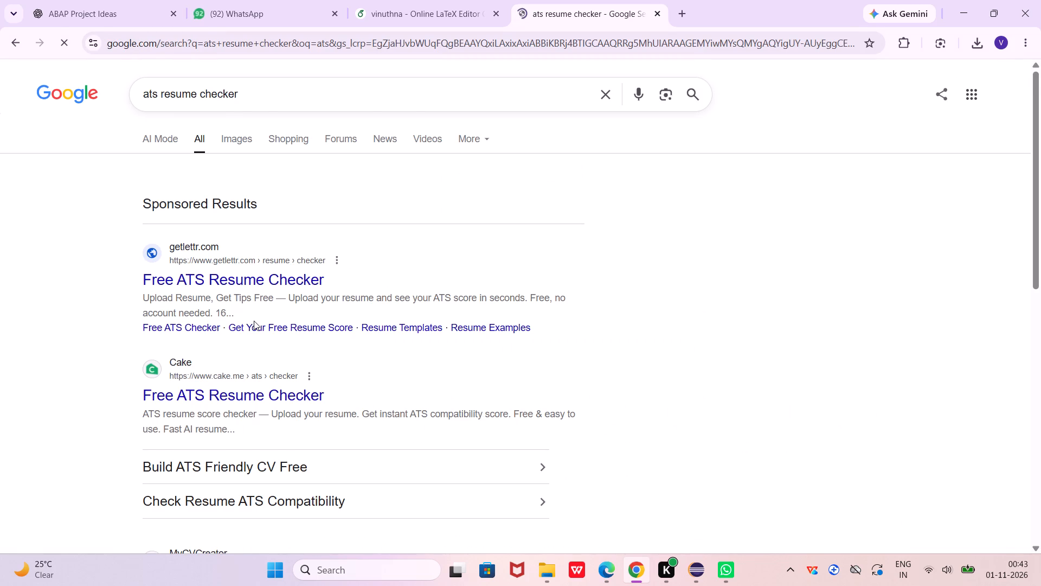
Open MyPerfectResume's Free ATS Resume Checker from the non-sponsored search results.
scroll(254, 321, "down", 3)
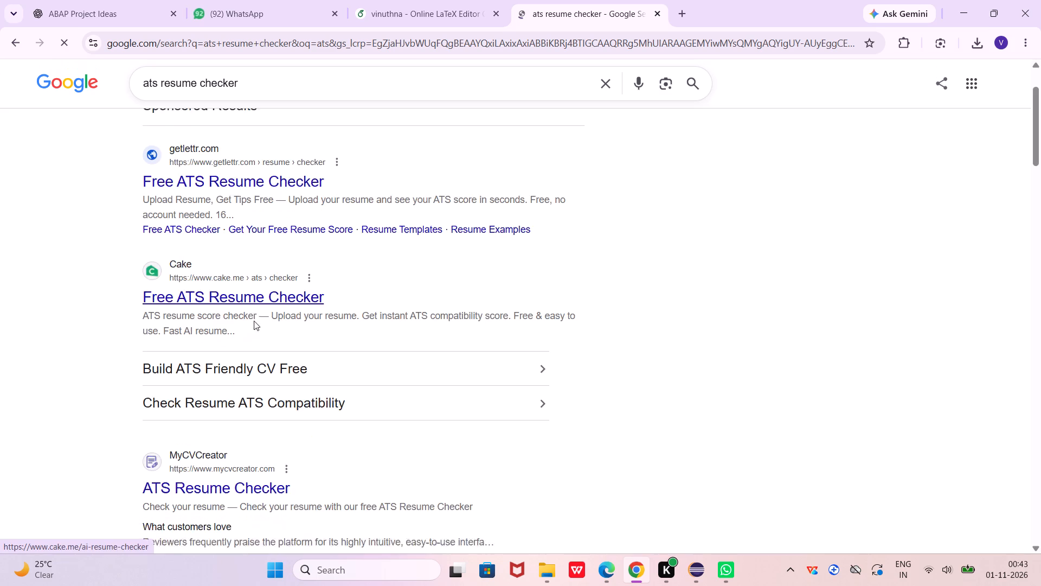
scroll(254, 321, "down", 7)
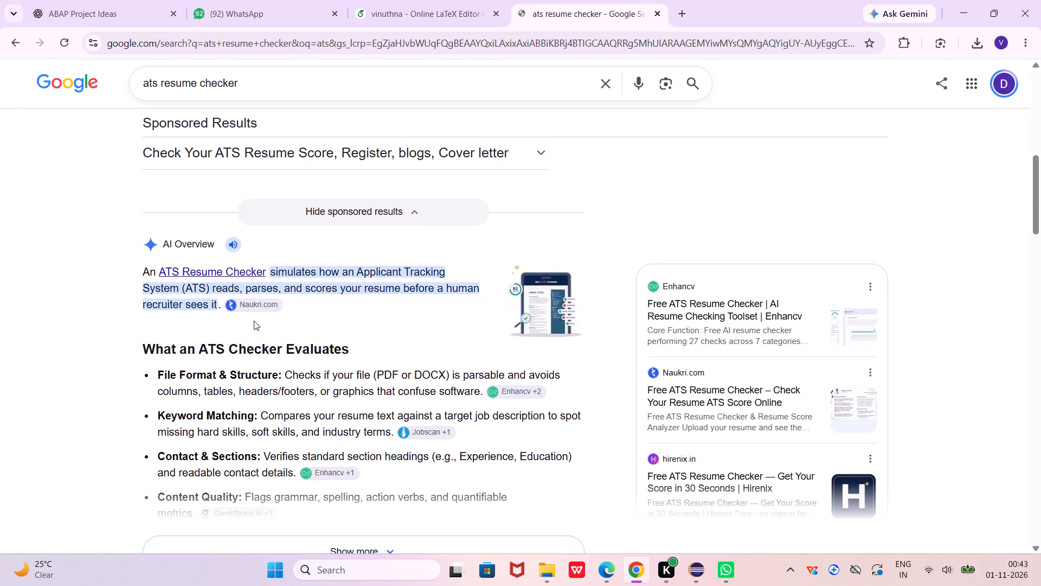
scroll(254, 321, "down", 5)
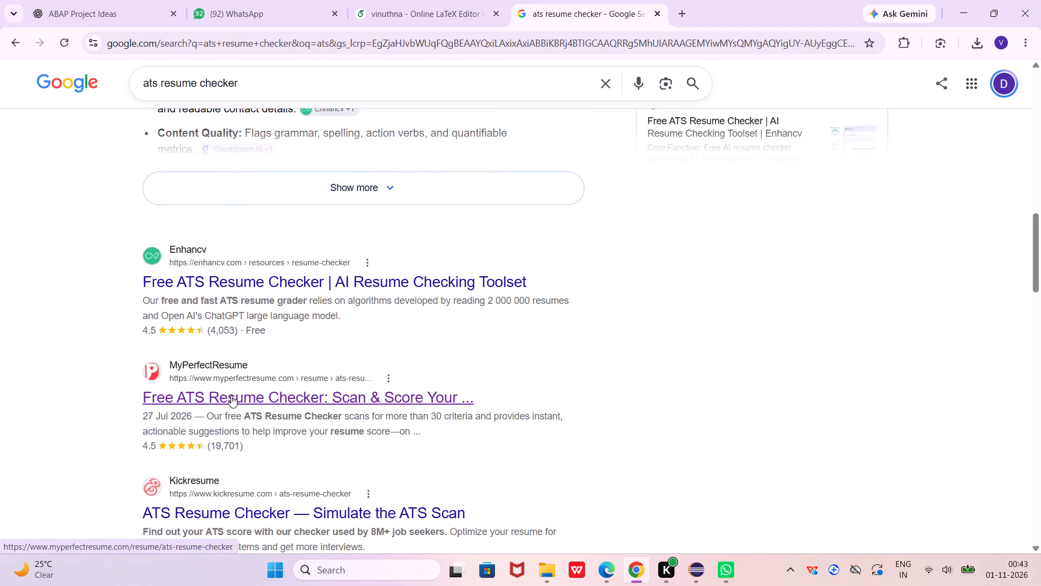
left_click(231, 396)
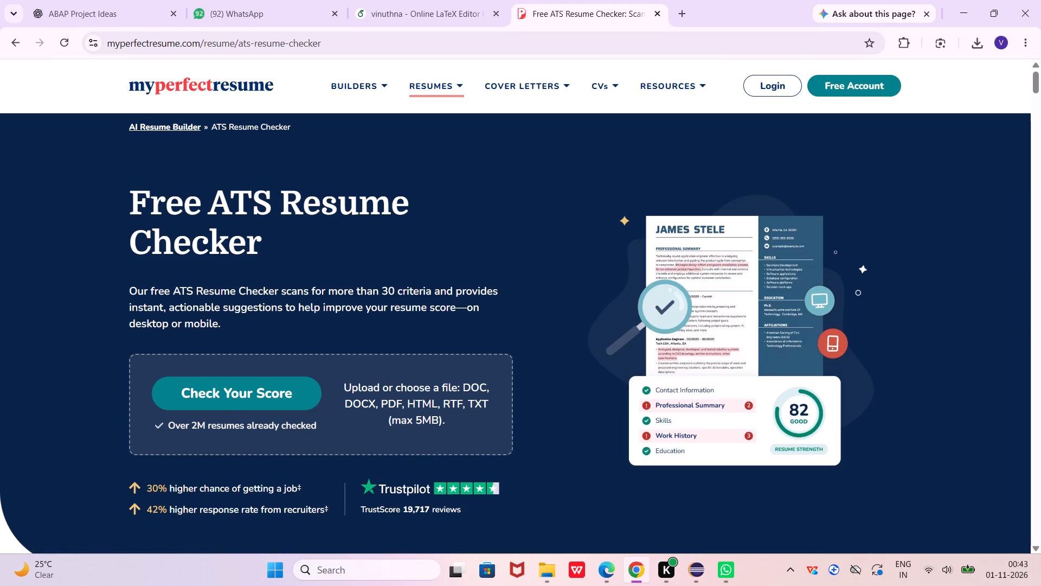
Upload the vinuthna PDF from Downloads to the MyPerfectResume checker and have it scanned for a score report.
left_click(265, 387)
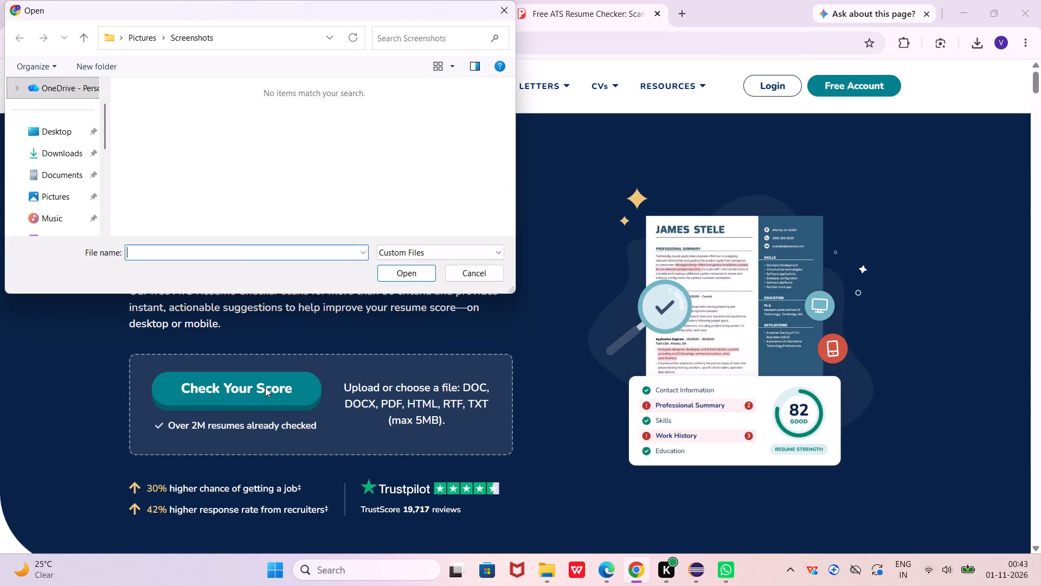
left_click(46, 155)
left_click(147, 133)
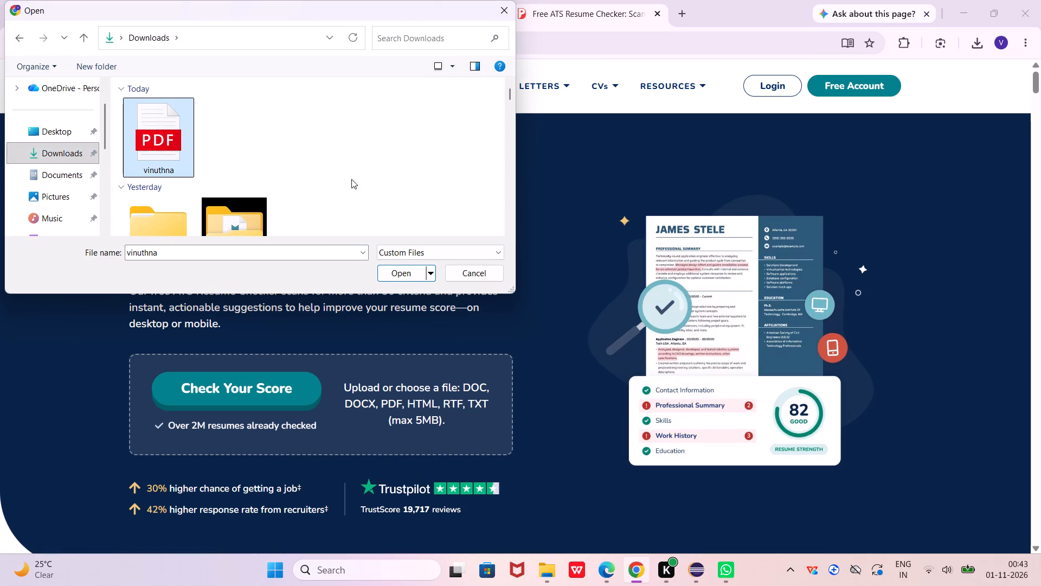
left_click(397, 271)
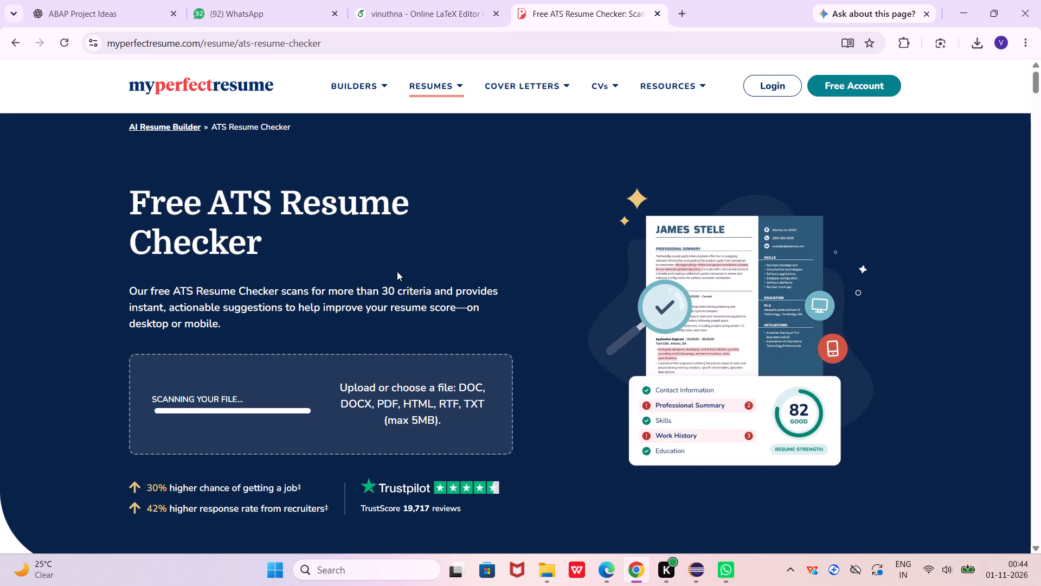
scroll(549, 326, "down", 1)
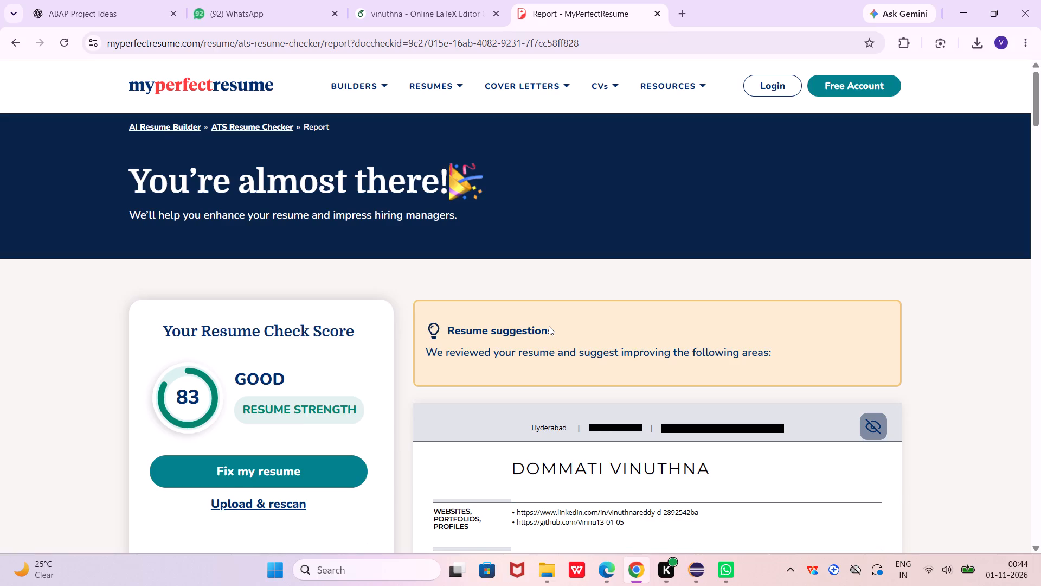
Return to the vinuthna project in Overleaf and look over the pages of the compiled PDF preview.
left_click(477, 0)
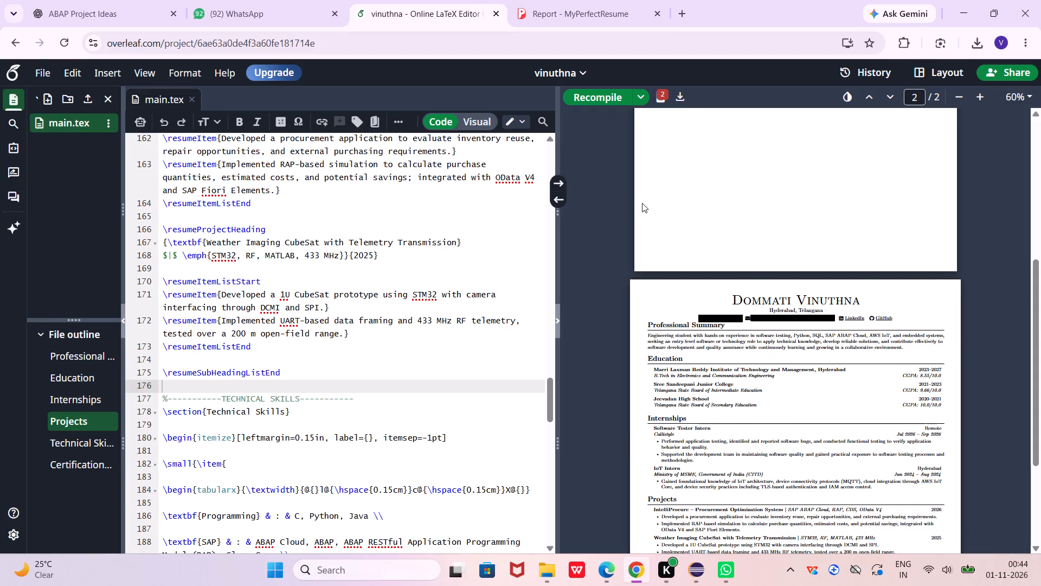
scroll(642, 203, "down", 7)
scroll(678, 315, "up", 2)
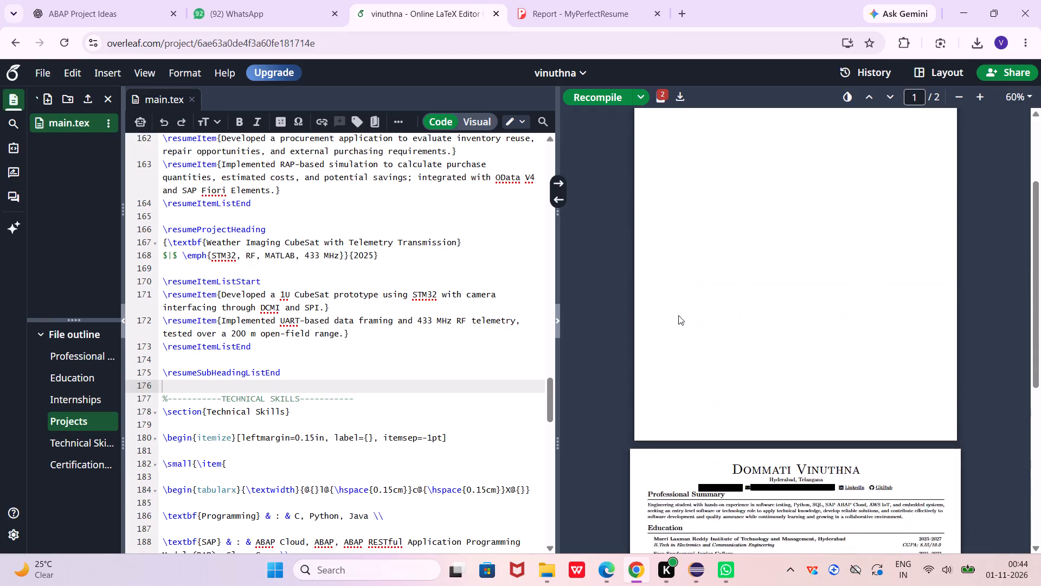
scroll(678, 315, "up", 5)
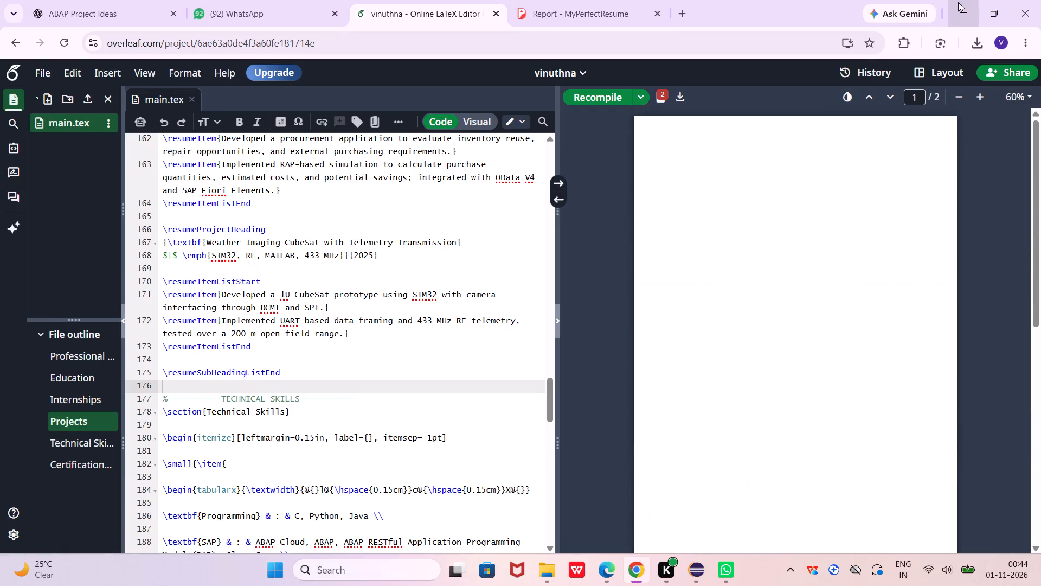
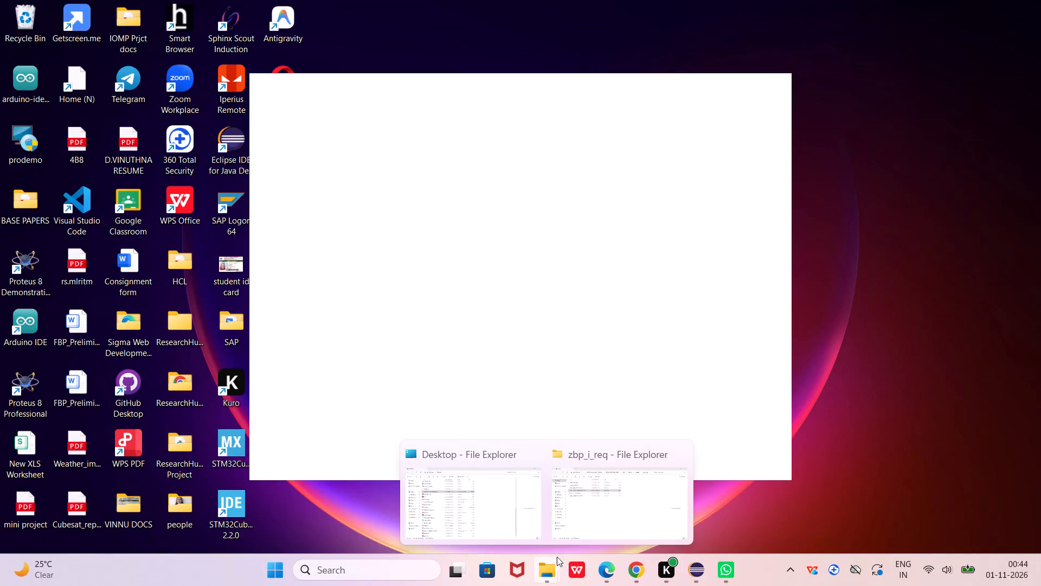
Open the vinuthna PDF from the Downloads folder in Microsoft Edge, using that app just once.
left_click(594, 511)
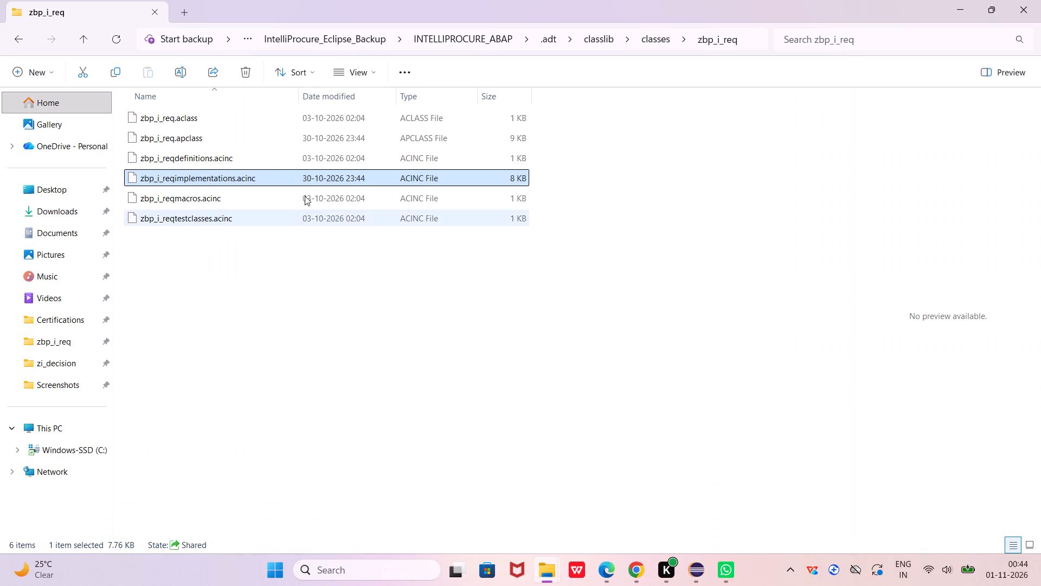
left_click(15, 46)
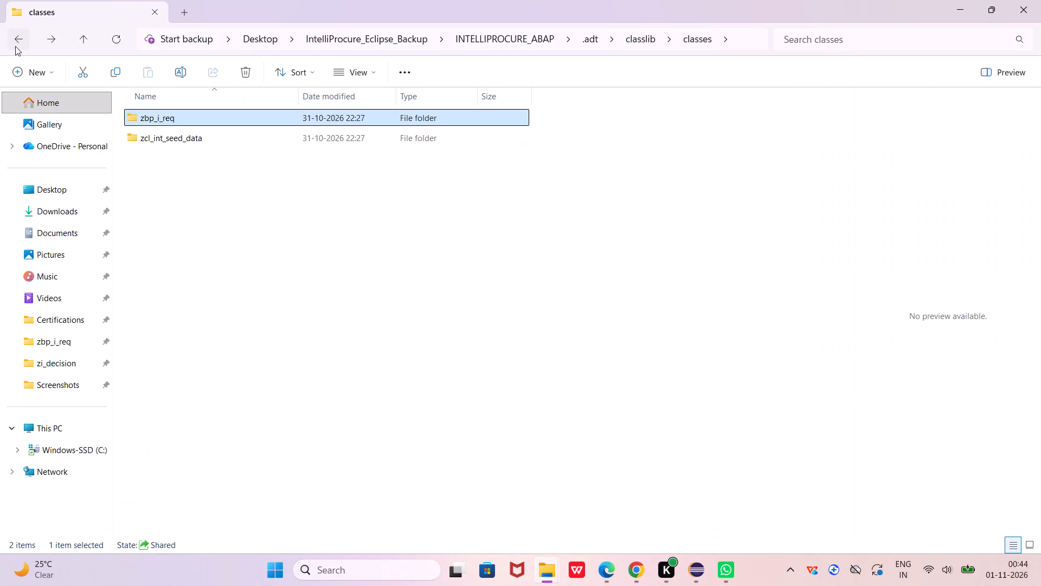
left_click(15, 46)
left_click(15, 46)
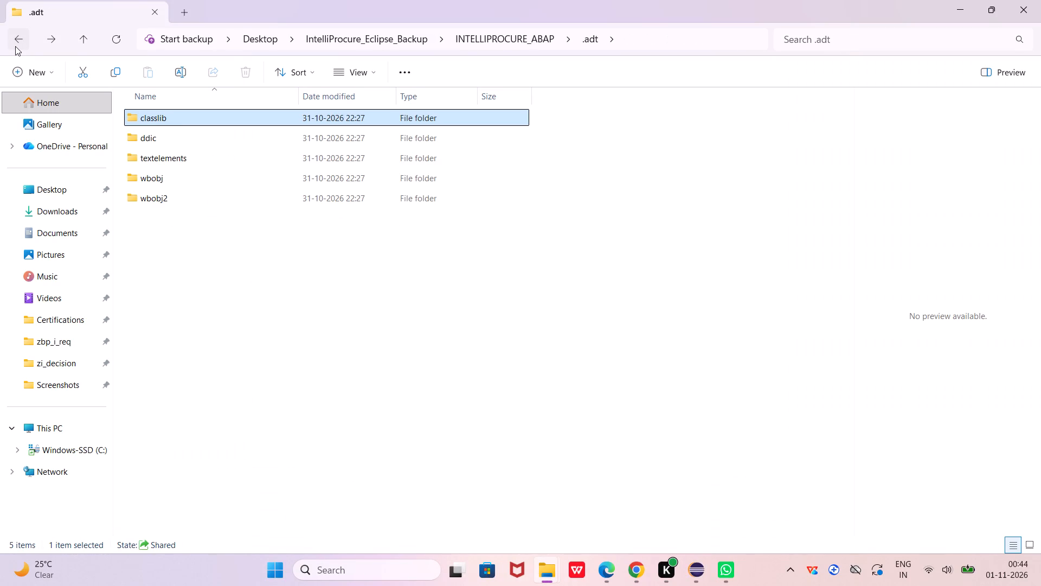
left_click(15, 46)
left_click(15, 46)
left_click(15, 46)
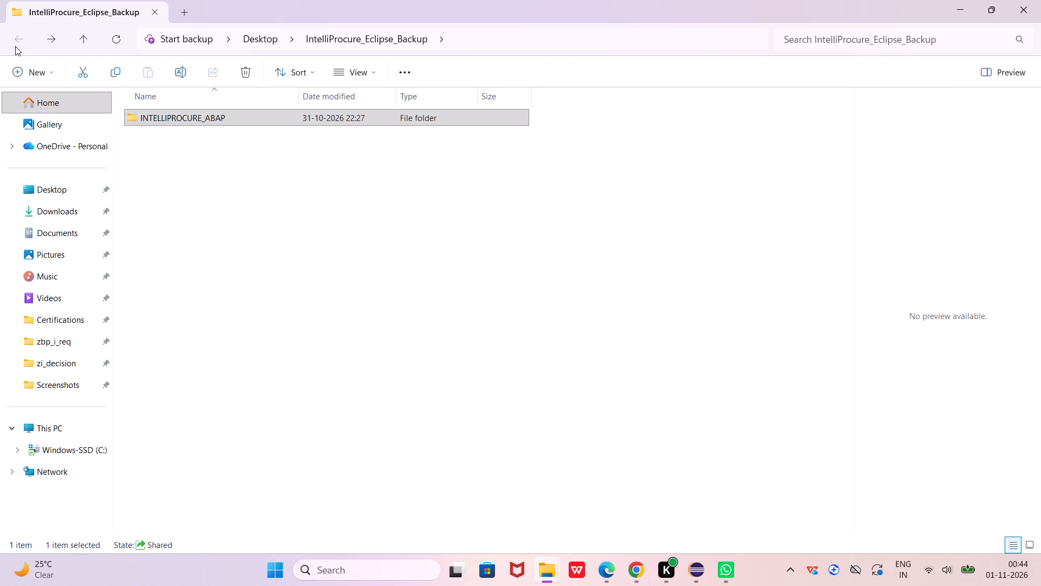
double_click(52, 205)
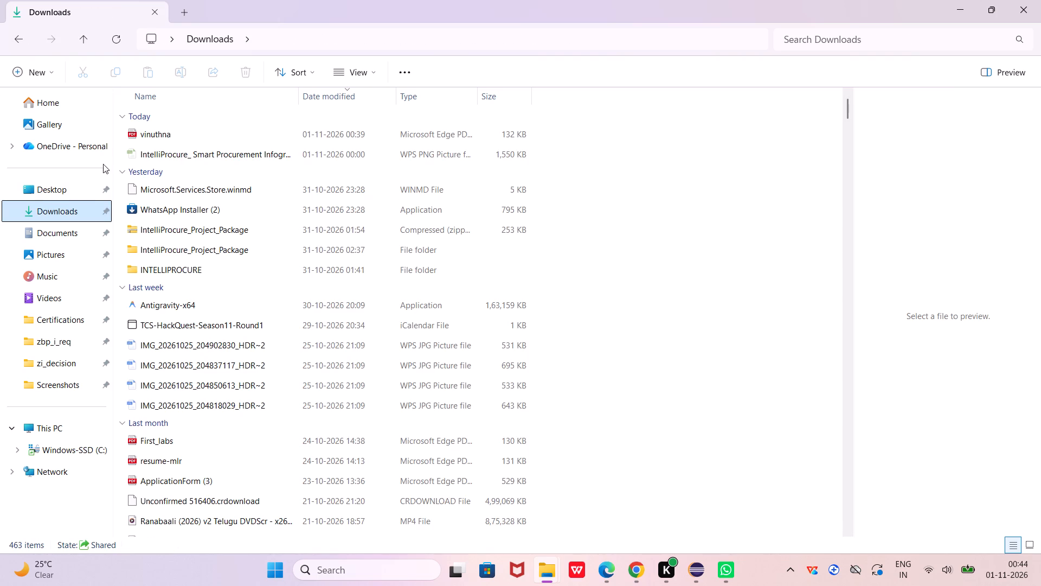
double_click(172, 129)
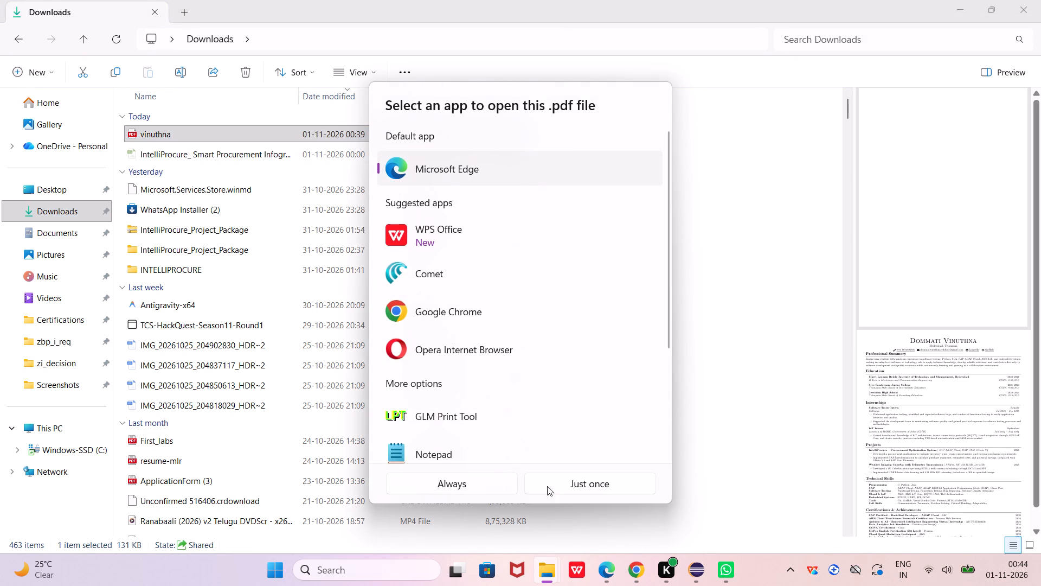
left_click(570, 488)
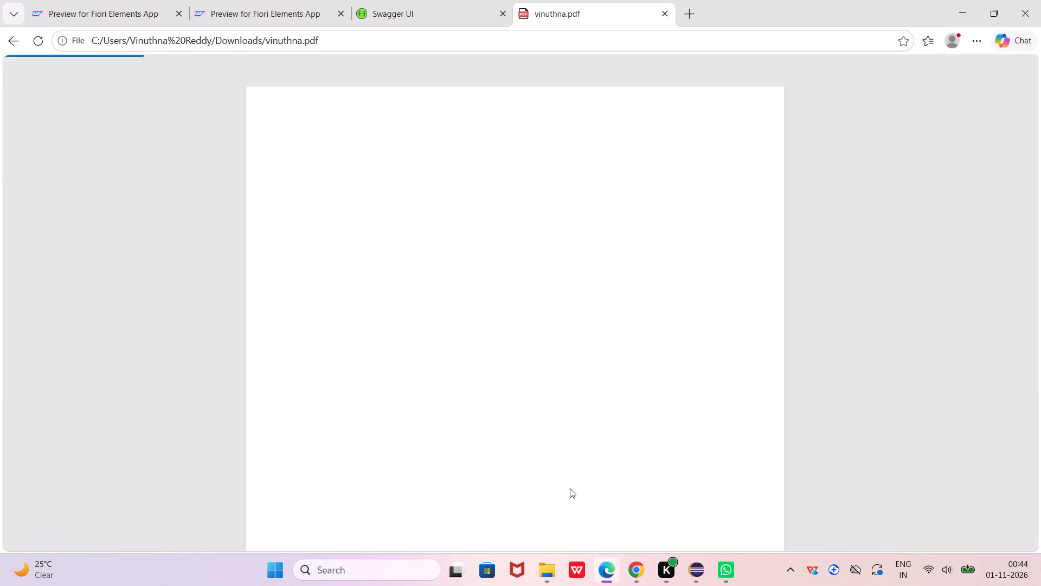
Look over both pages of the downloaded resume PDF, from the first page through the resume sections.
scroll(570, 488, "down", 5)
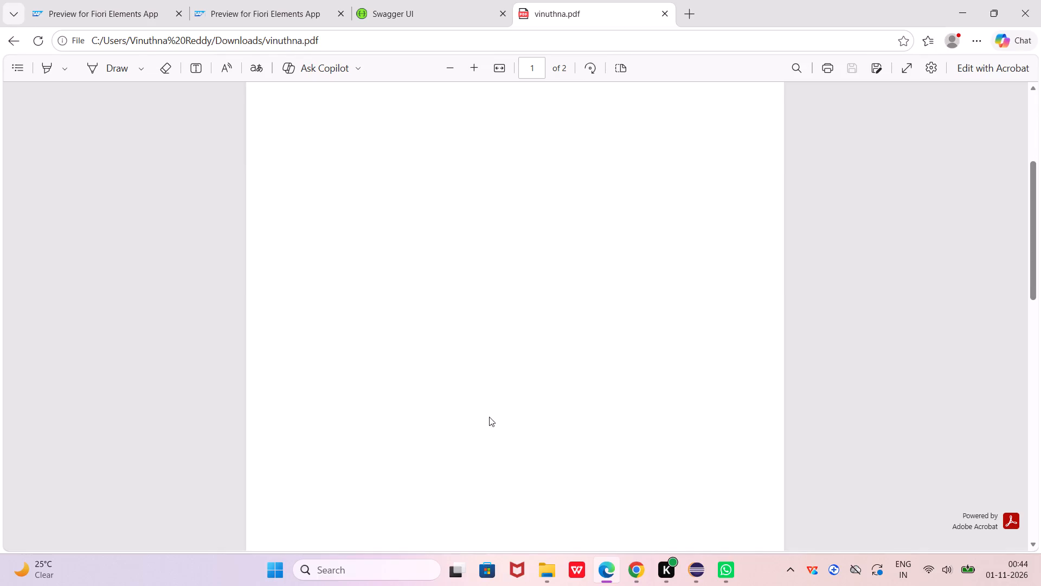
scroll(502, 405, "down", 9)
scroll(502, 405, "up", 3)
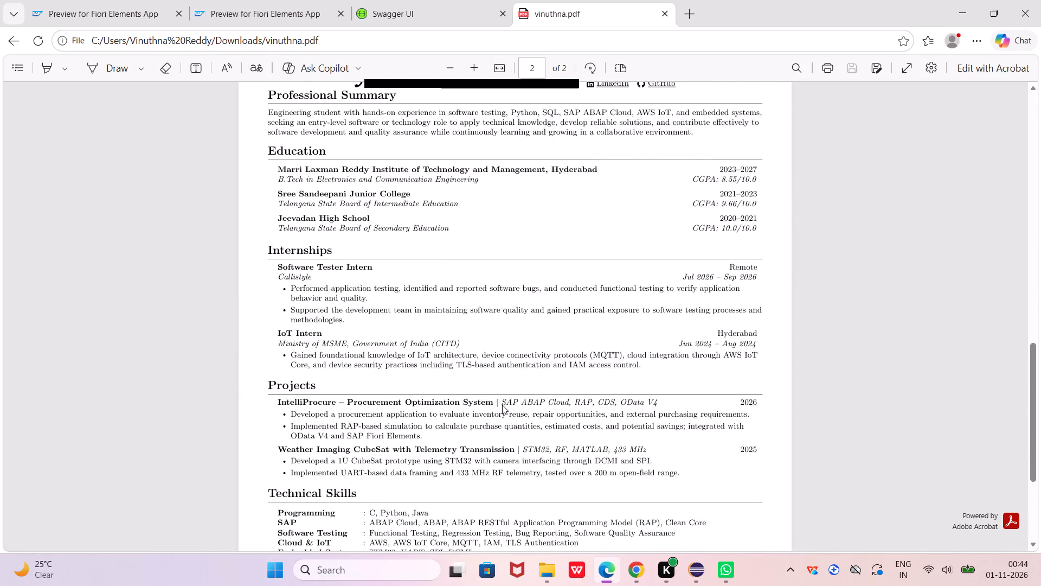
scroll(502, 405, "up", 5)
scroll(502, 405, "down", 7)
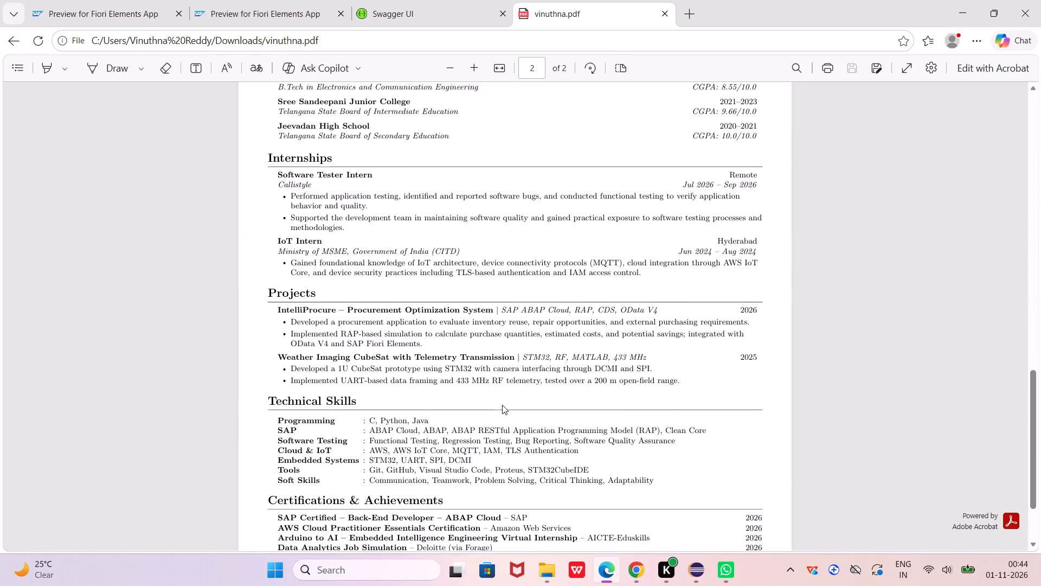
scroll(502, 405, "up", 7)
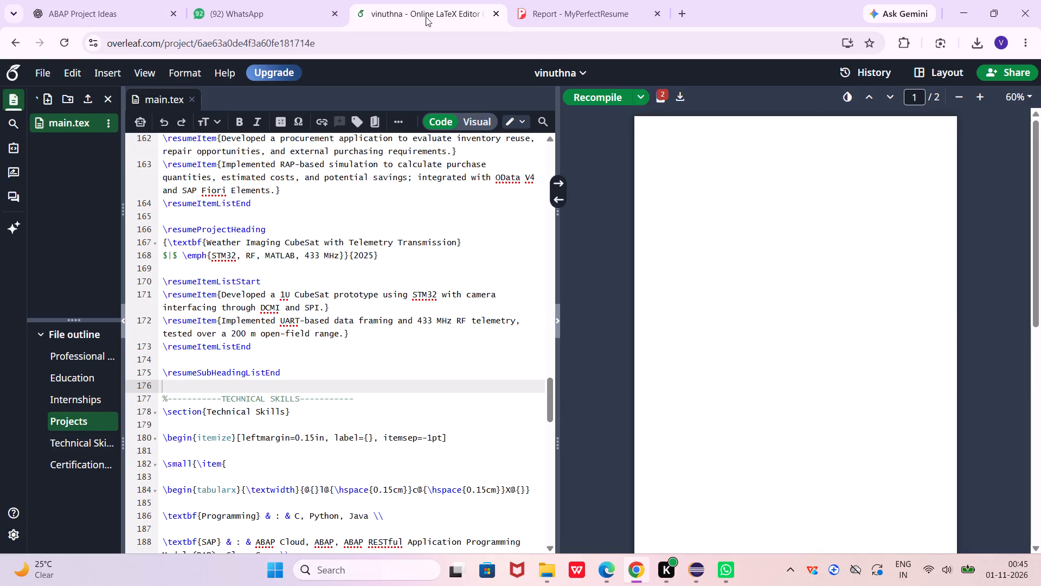
scroll(317, 281, "up", 11)
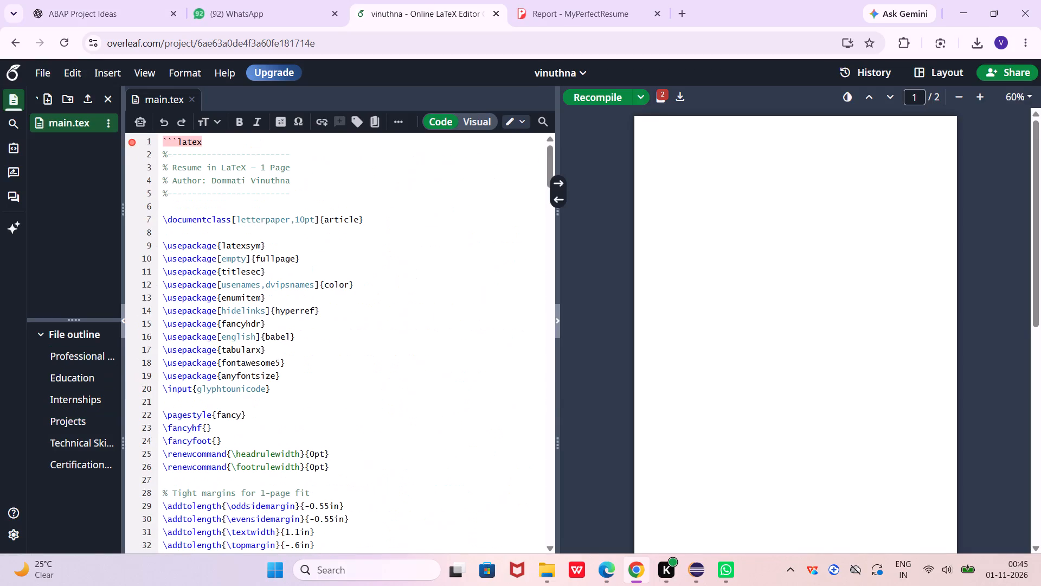
left_click(216, 146)
key("BackSpace")
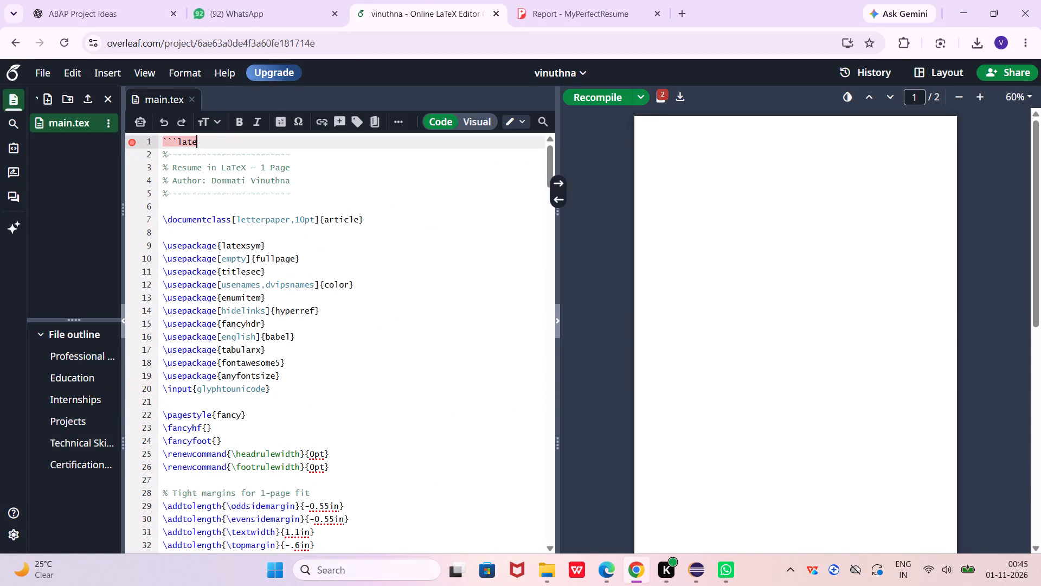
key("BackSpace")
key("BackSpace")
key("BackSpace")
key("BackSpace")
key("BackSpace")
key("BackSpace")
key("BackSpace")
key("BackSpace")
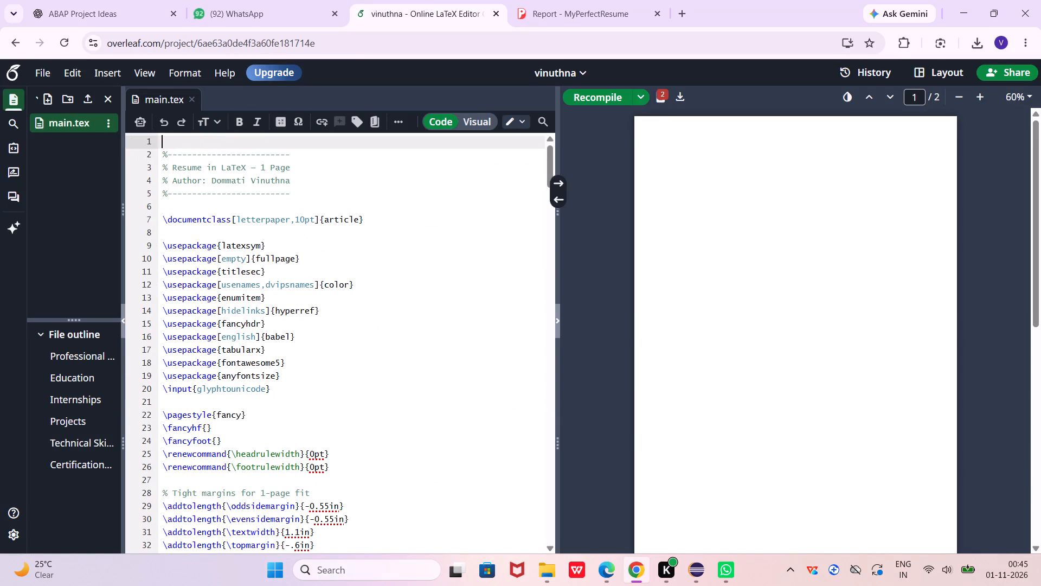
key("Down")
key("BackSpace")
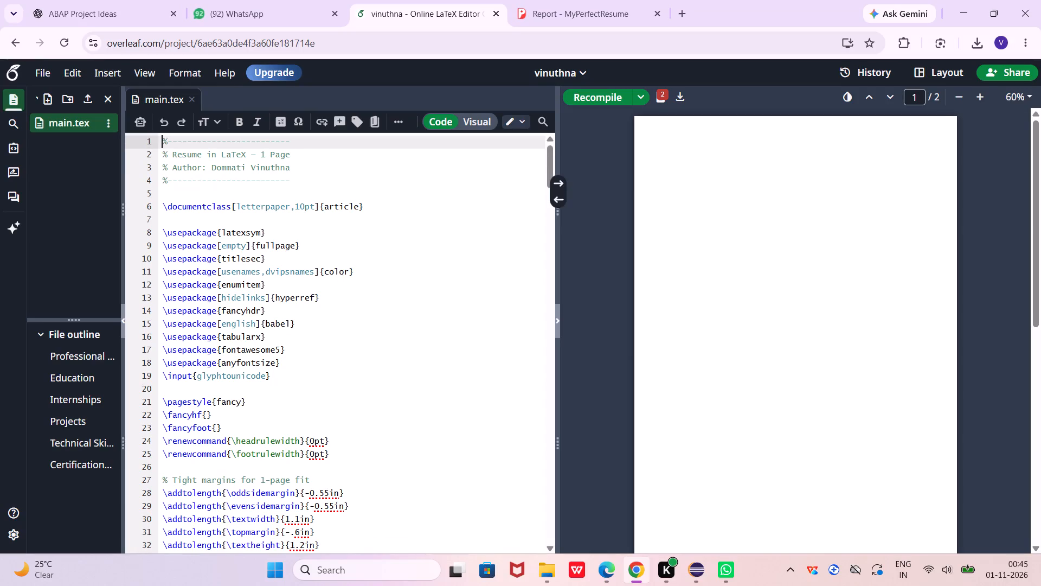
Delete the stray "```" line after \end{document} at the bottom of main.tex.
scroll(312, 367, "down", 8)
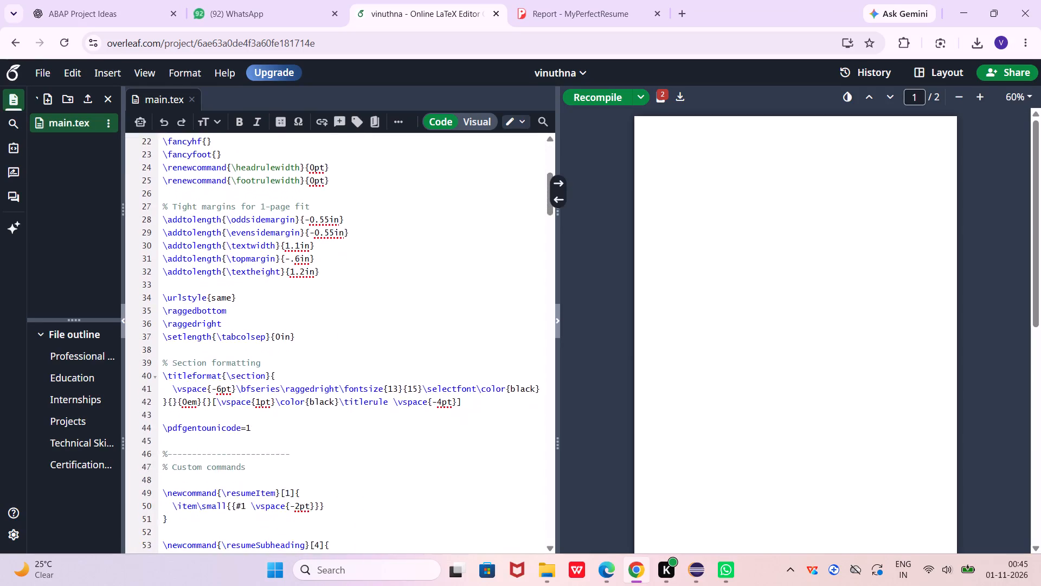
scroll(312, 367, "down", 11)
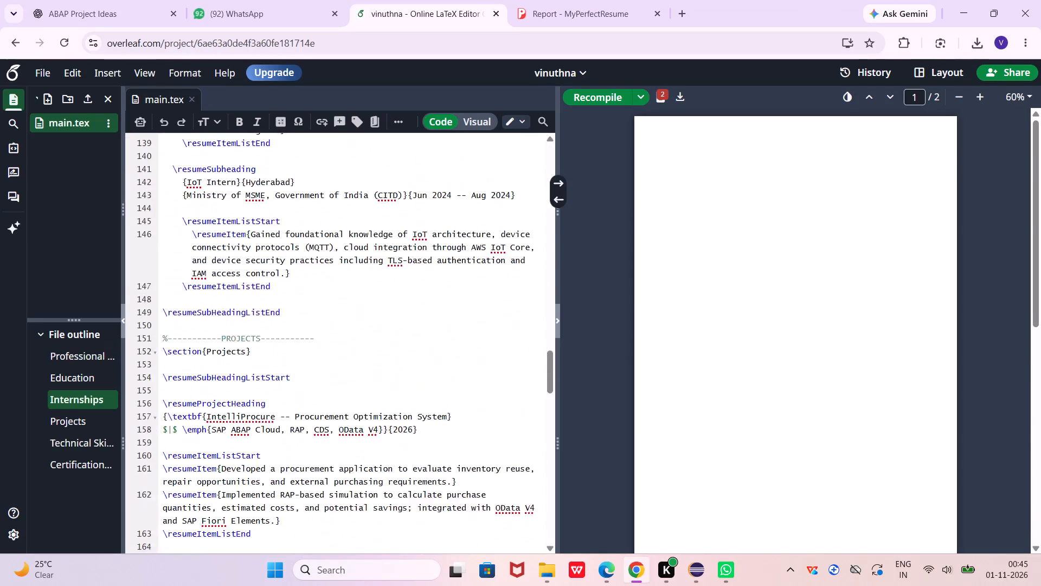
scroll(312, 367, "down", 6)
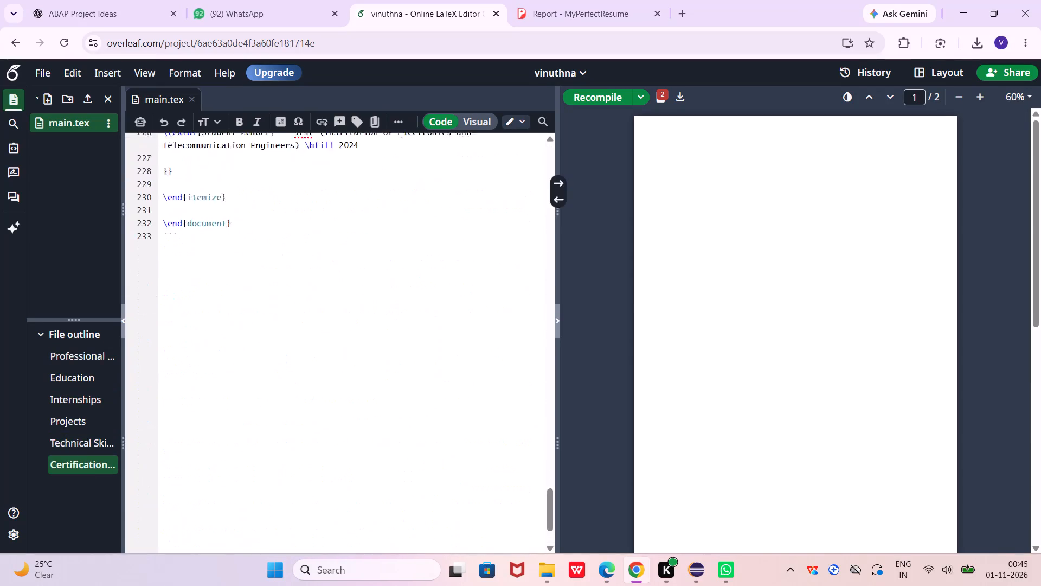
scroll(312, 367, "down", 1)
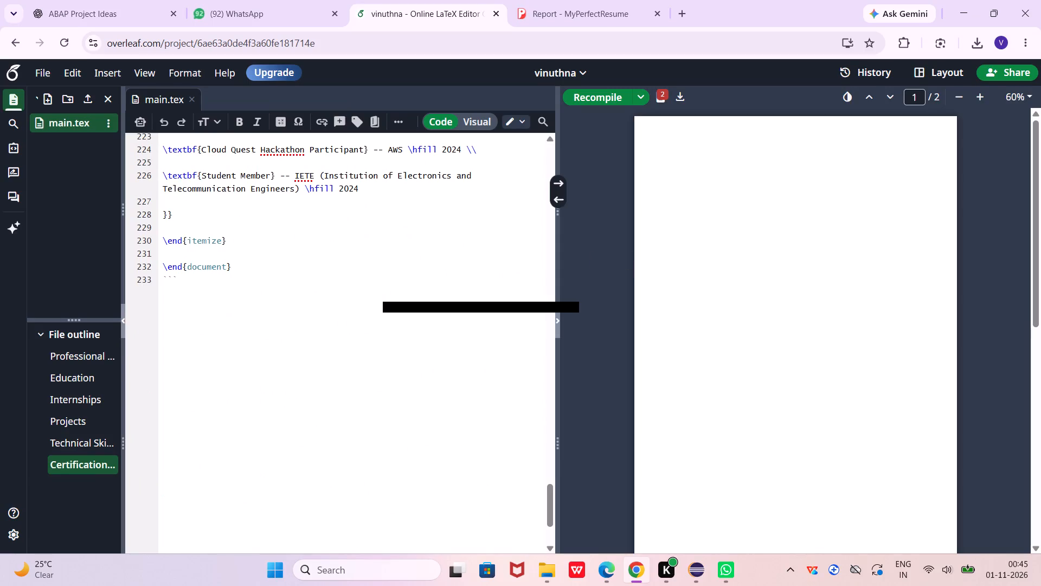
left_click(186, 282)
key("BackSpace")
key("BackSpace")
key("BackSpace")
key("BackSpace")
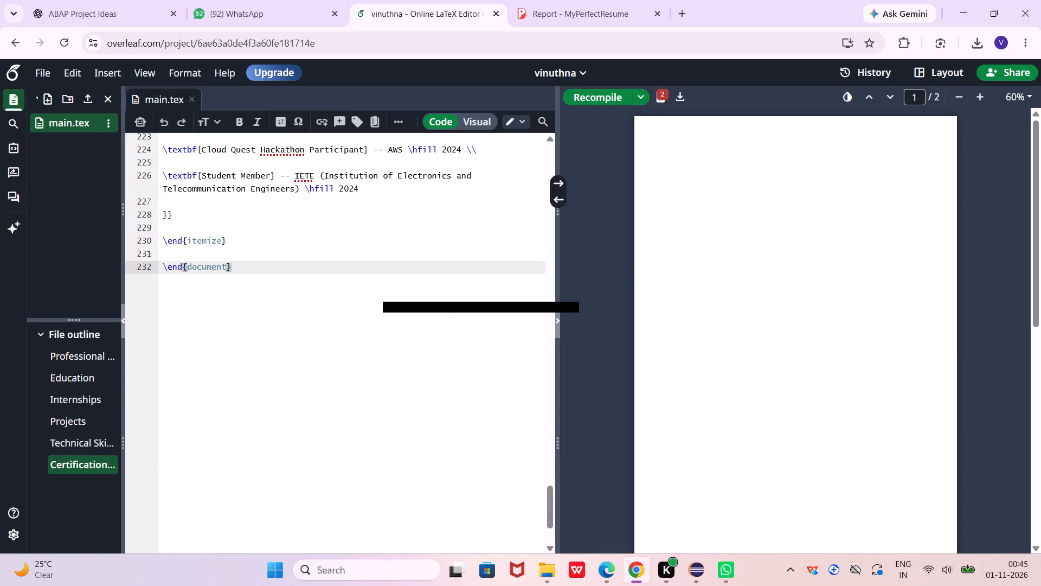
Recompile the resume and check the page layout in the PDF preview.
left_click(588, 97)
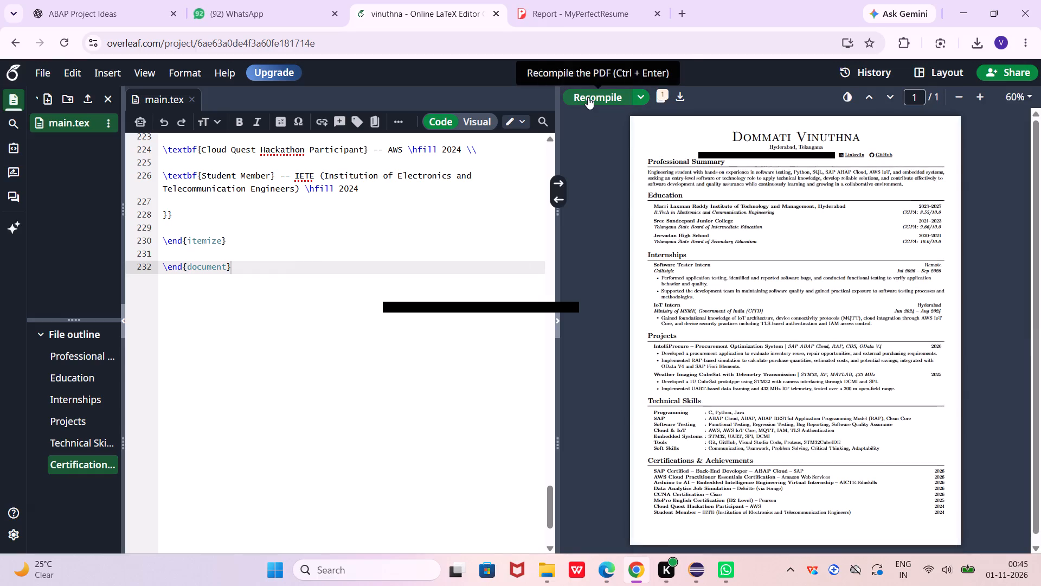
scroll(634, 225, "up", 3)
scroll(634, 225, "down", 5)
scroll(634, 225, "up", 2)
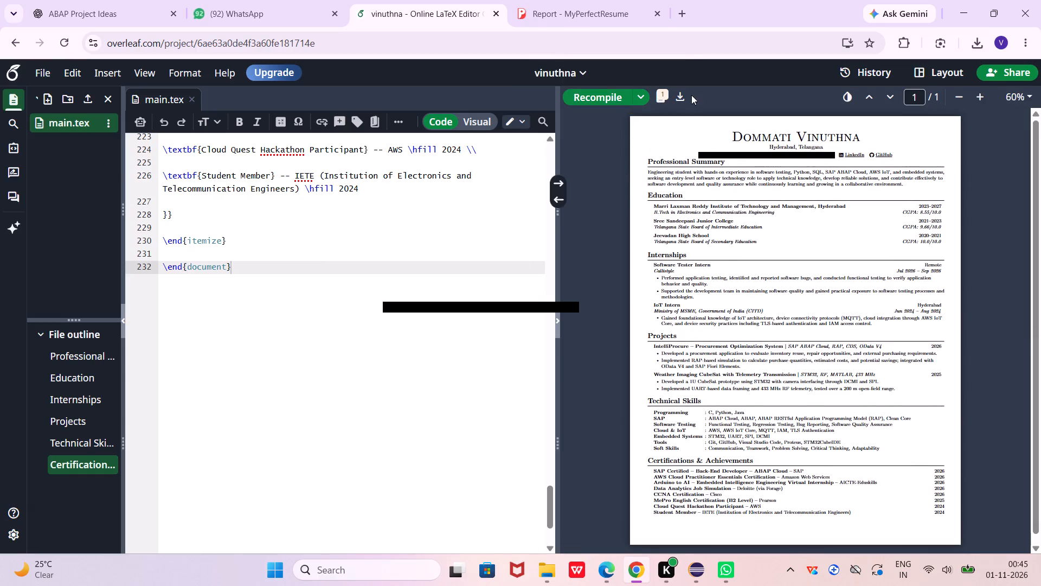
Download the recompiled resume as a PDF and close the Chrome window.
left_click(685, 95)
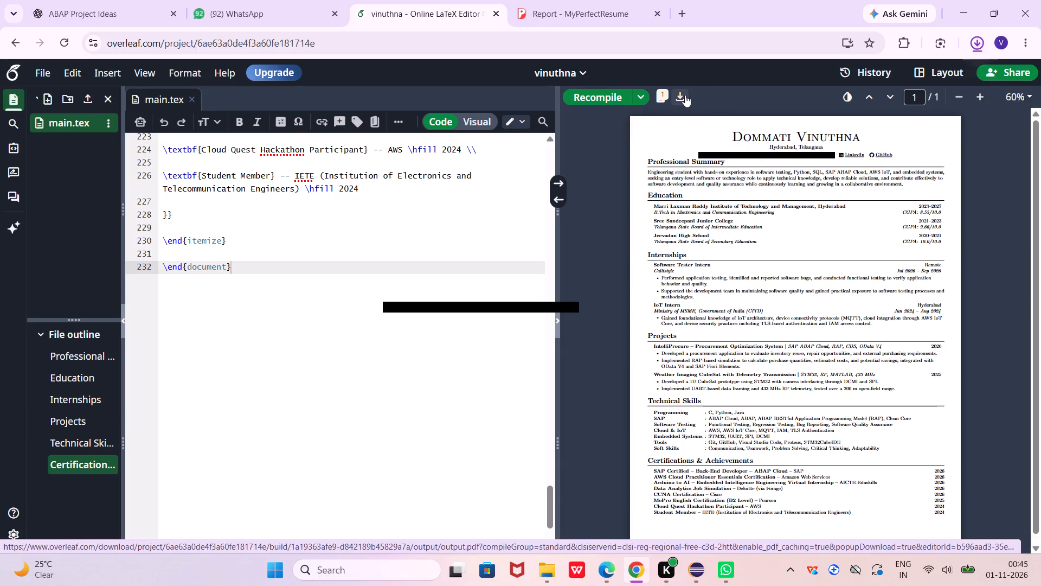
left_click(1030, 0)
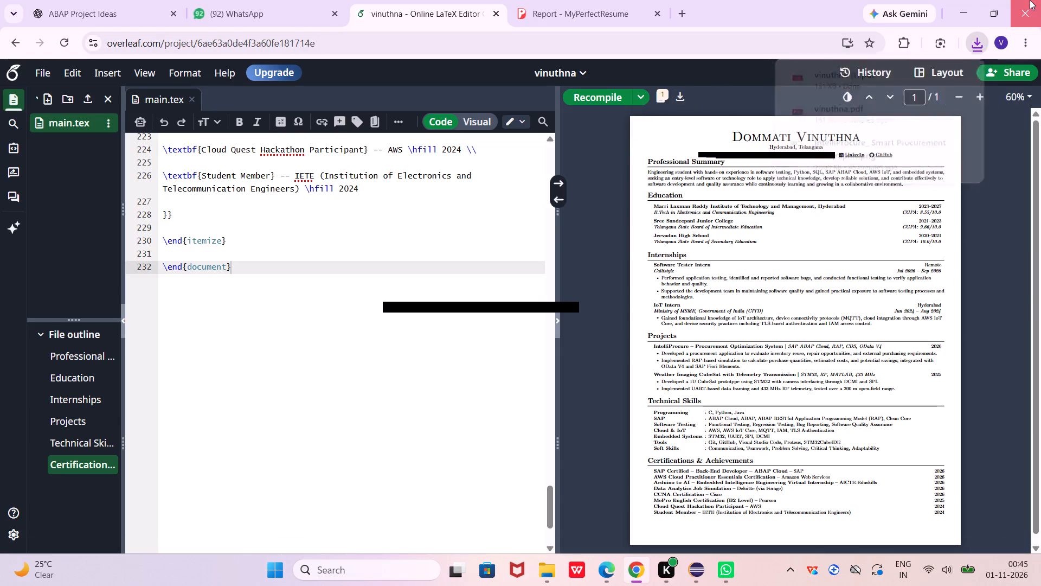
Close the Microsoft Edge window that has vinuthna.pdf open, leaving the Downloads folder in view.
left_click(1030, 0)
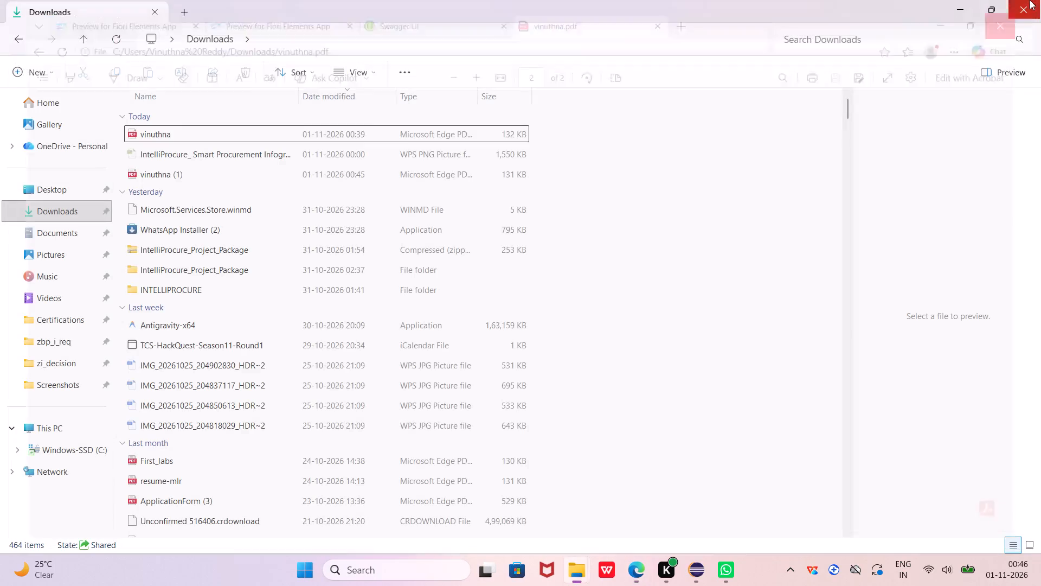
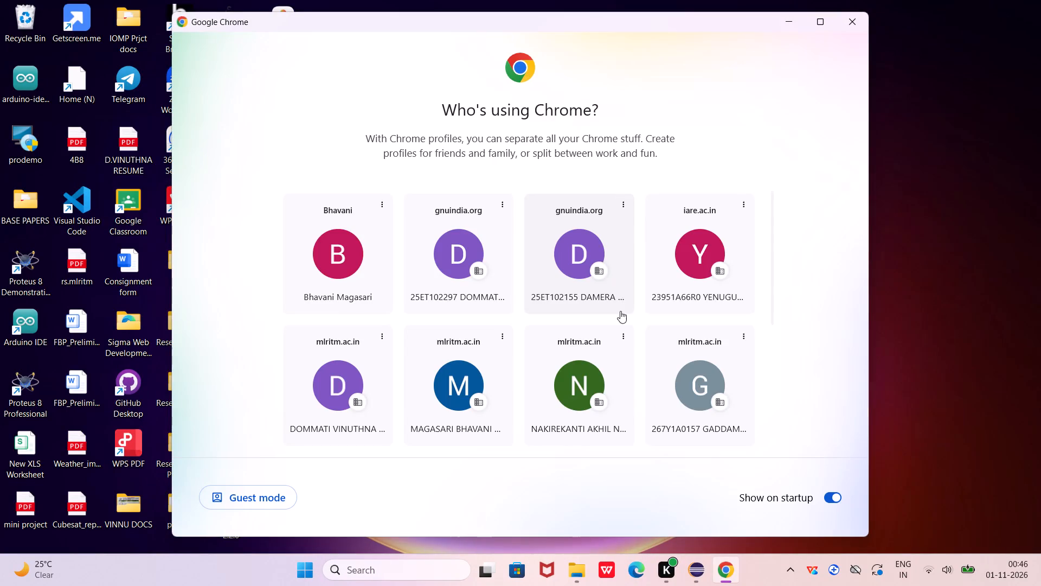
Open a new Chrome window with the profile that has the V avatar, further down the profile list.
scroll(620, 311, "down", 5)
left_click(696, 256)
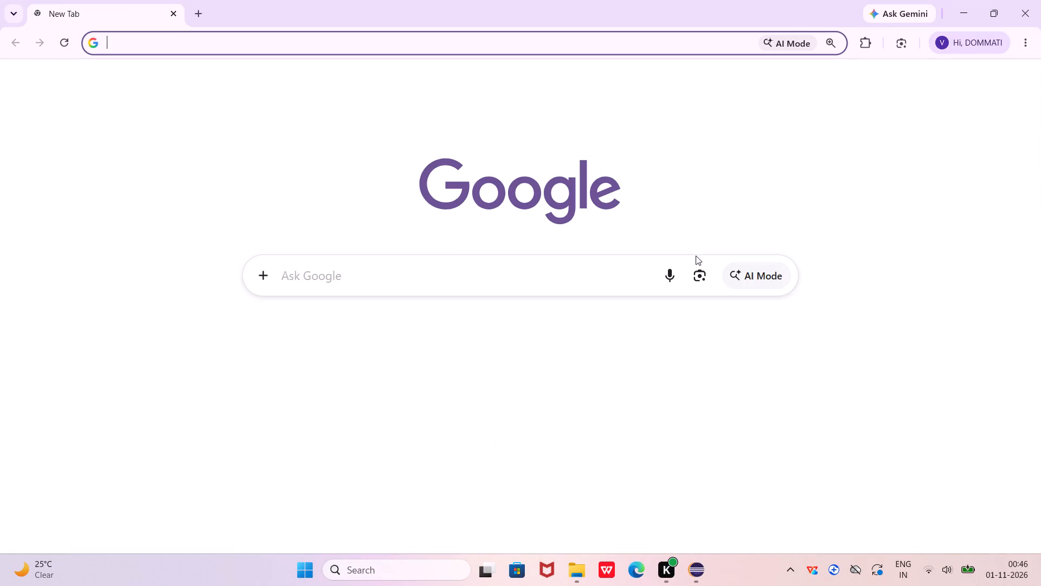
Search Google for "whatsapp login", starting the query with "wh".
left_click(458, 269)
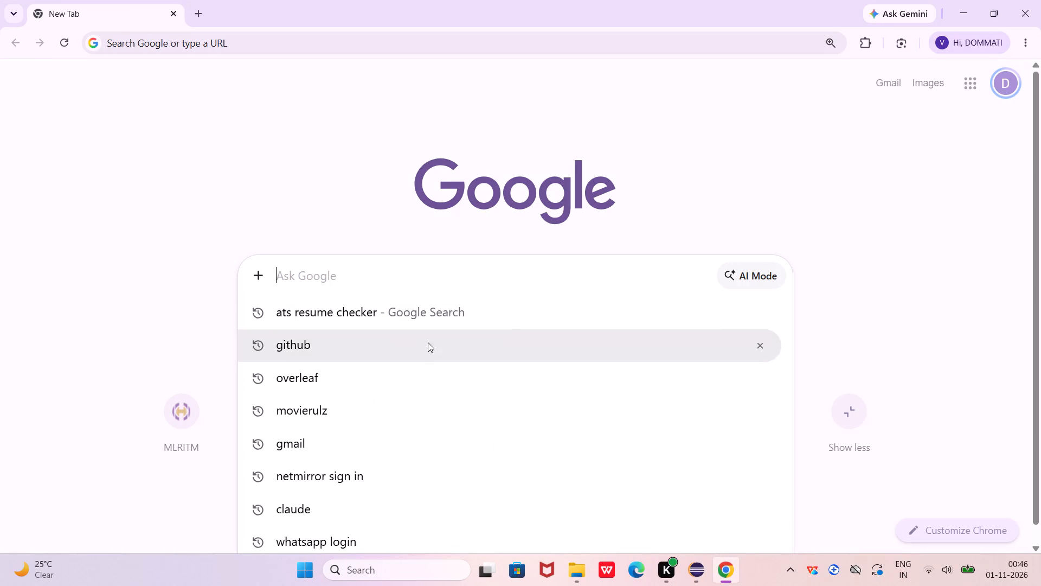
scroll(429, 378, "down", 1)
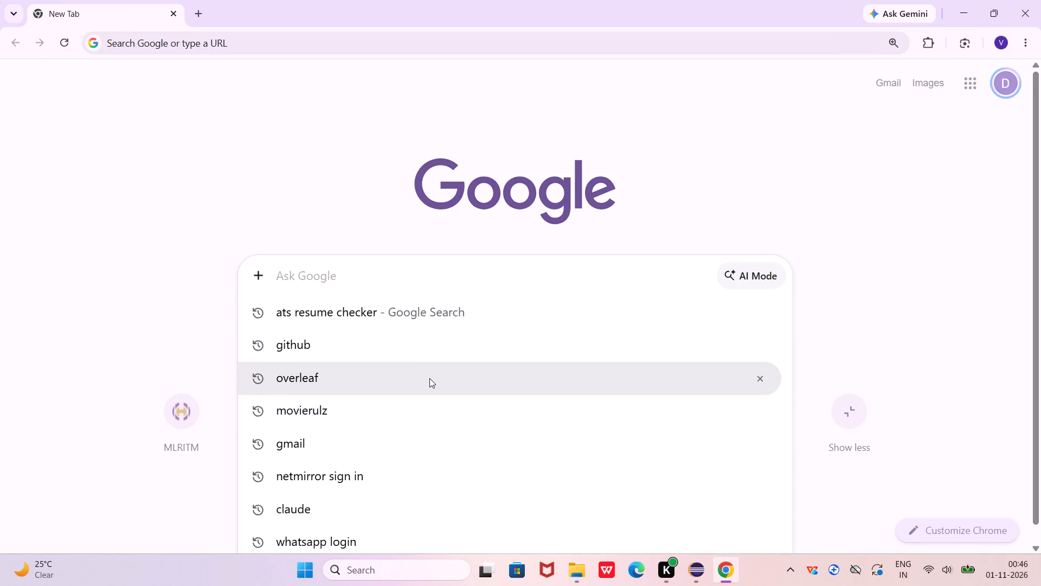
scroll(429, 378, "down", 3)
scroll(429, 378, "up", 3)
left_click(449, 278)
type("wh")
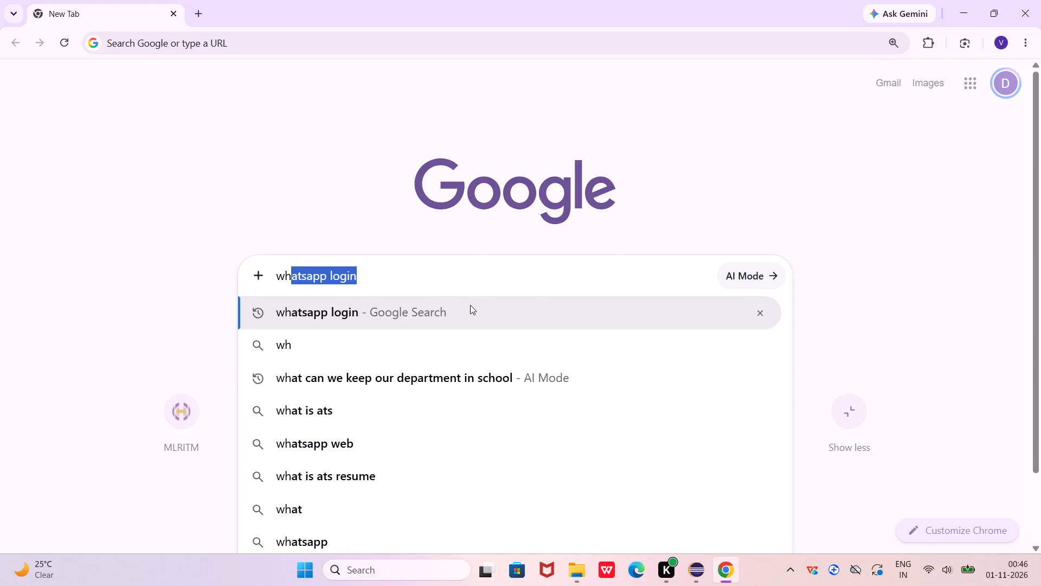
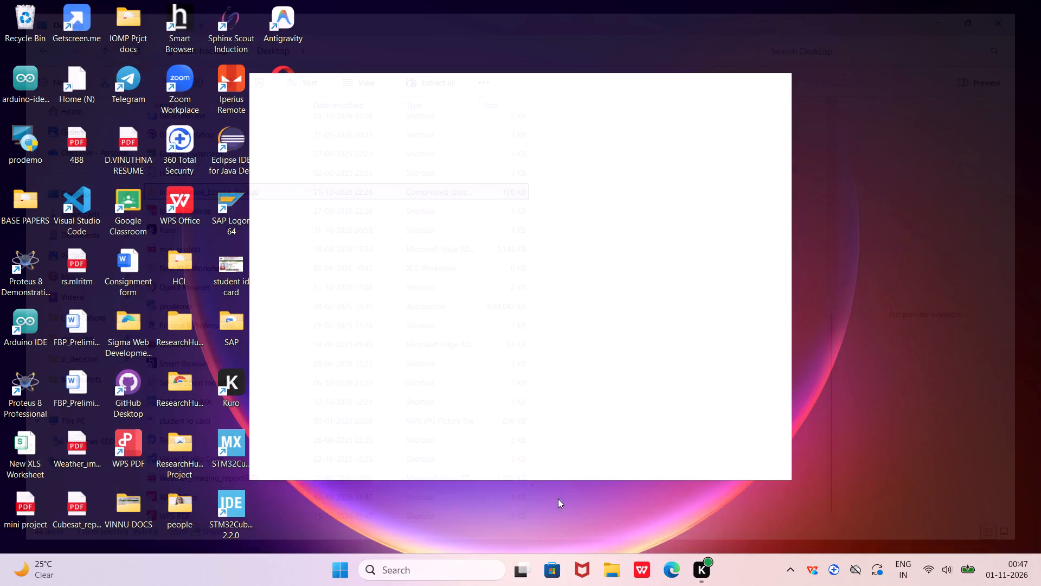
Switch to File Explorer and delete the older vinuthna PDF from the Downloads folder.
left_click(614, 584)
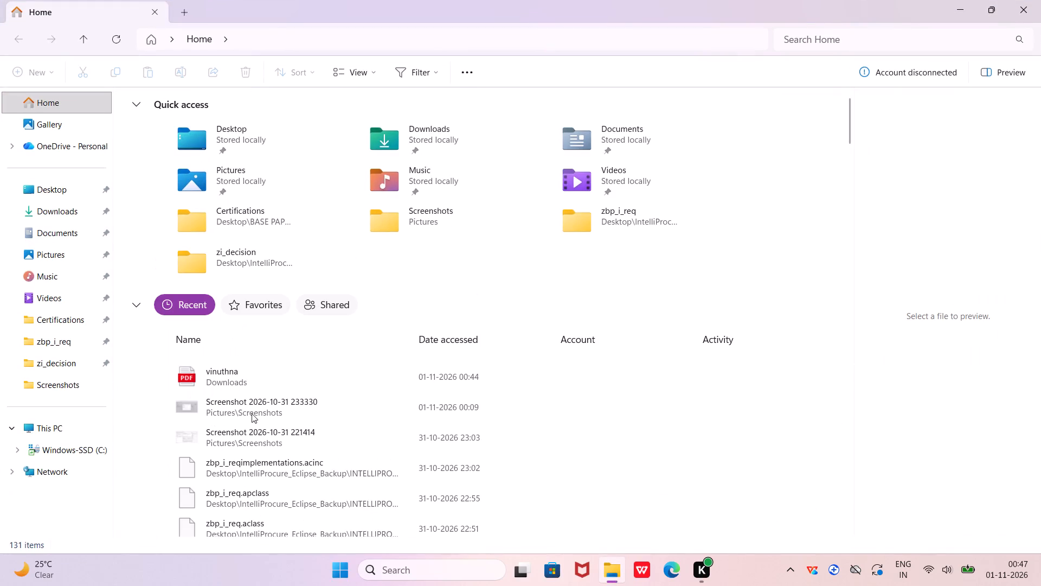
double_click(75, 203)
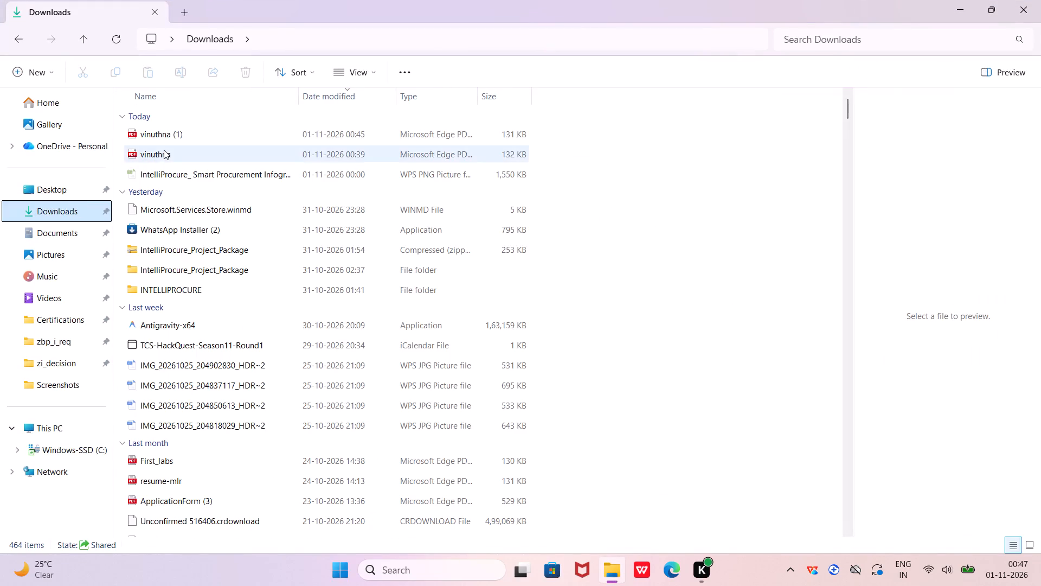
left_click(164, 150)
left_click(243, 75)
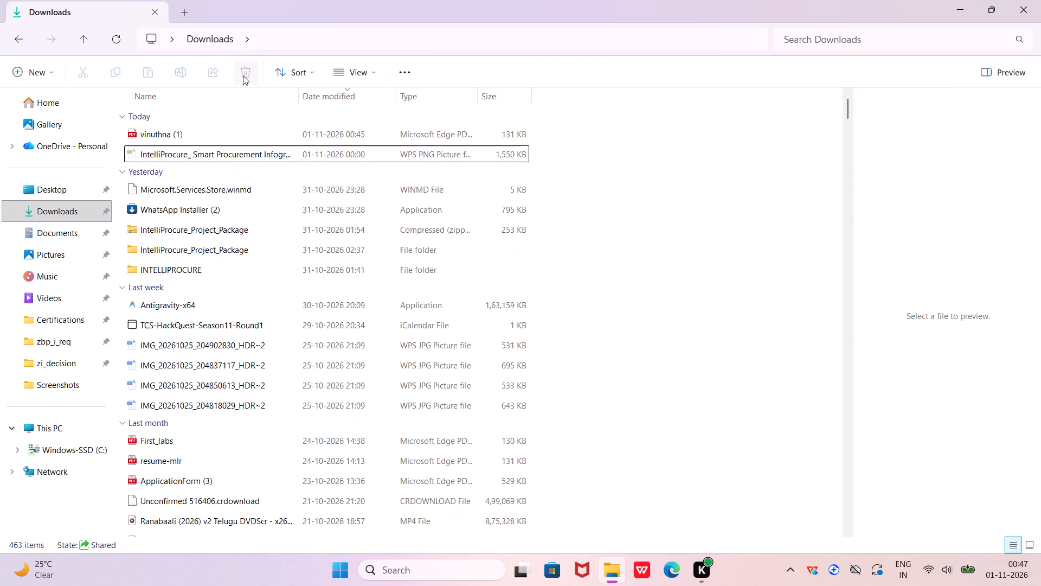
Rename the resume PDF vinuthna (1) to the candidate's first name and surname, capitalised and without a space.
left_click(207, 138)
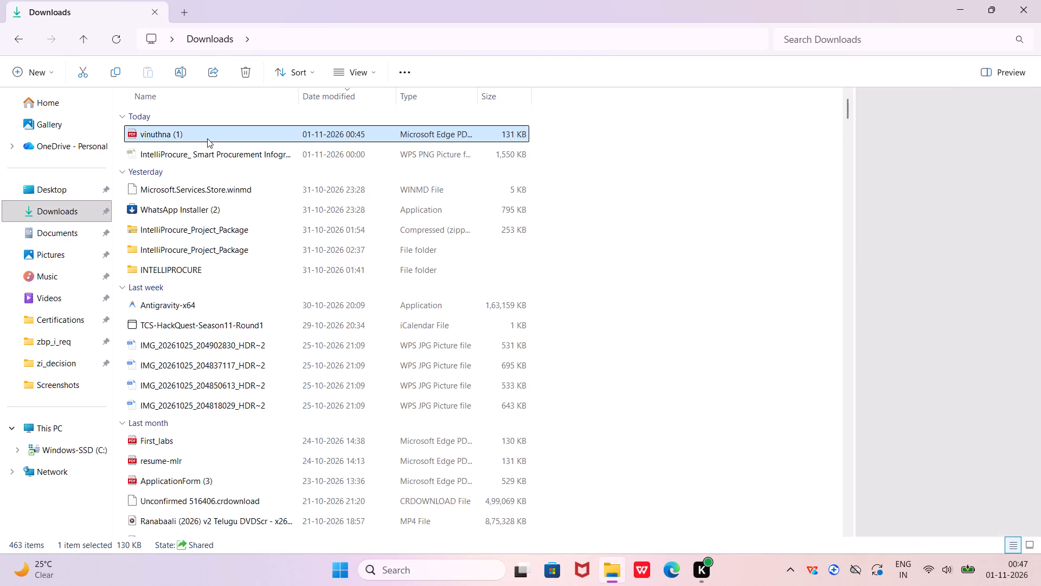
left_click(188, 66)
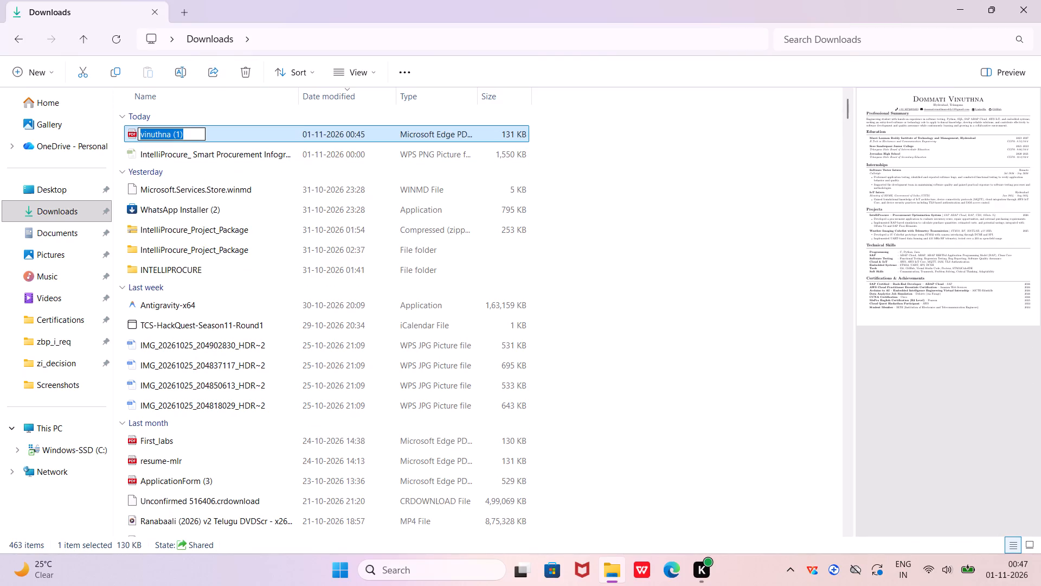
key("BackSpace")
key("BackSpace")
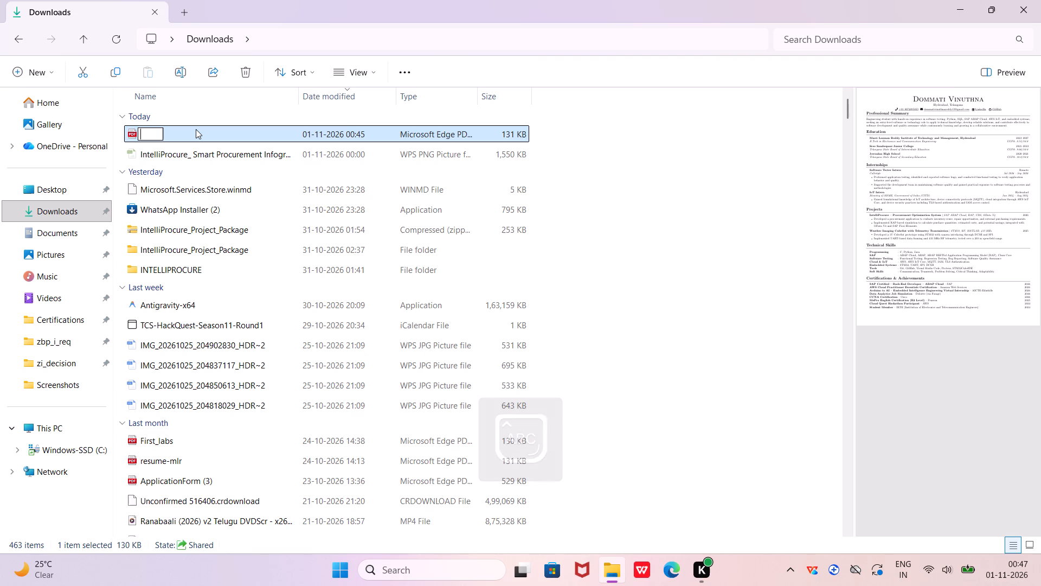
key("v")
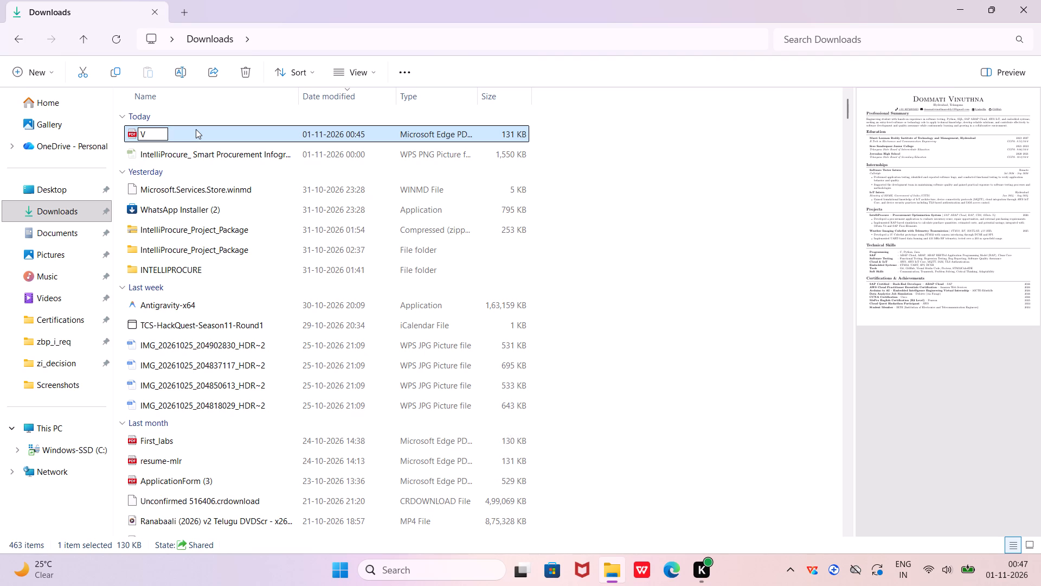
key("i")
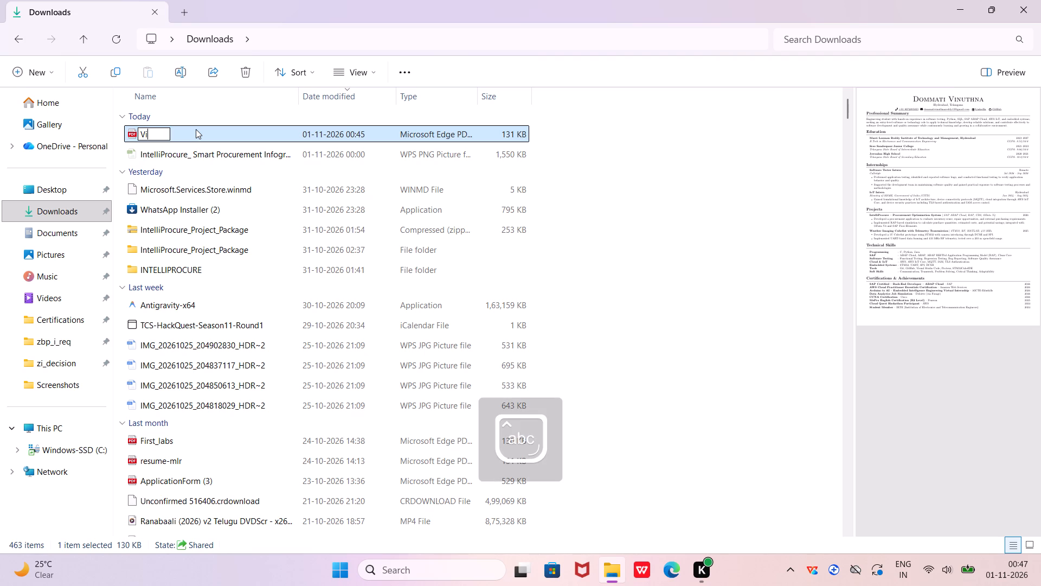
type("nuthna")
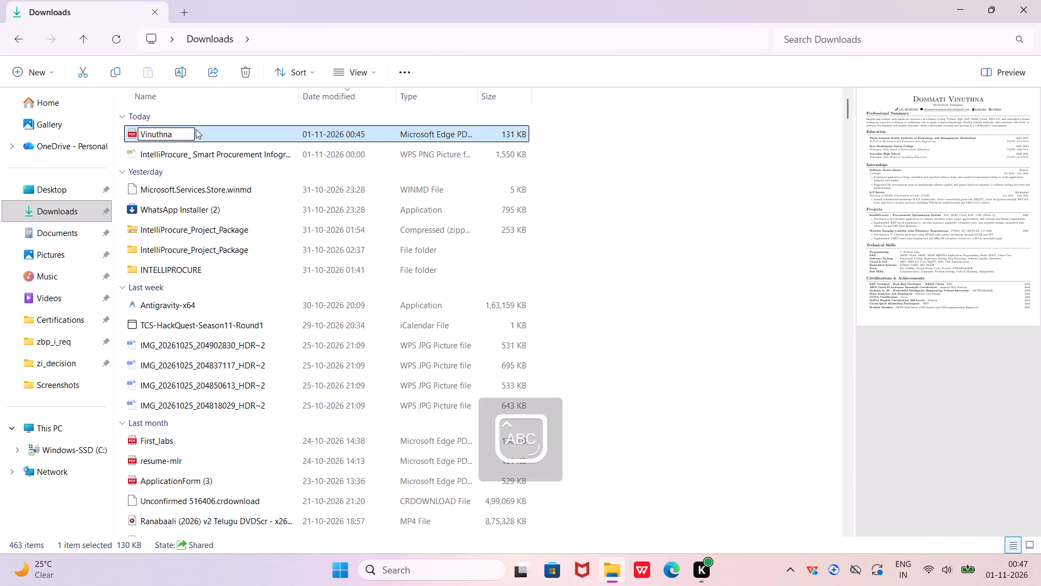
key("r")
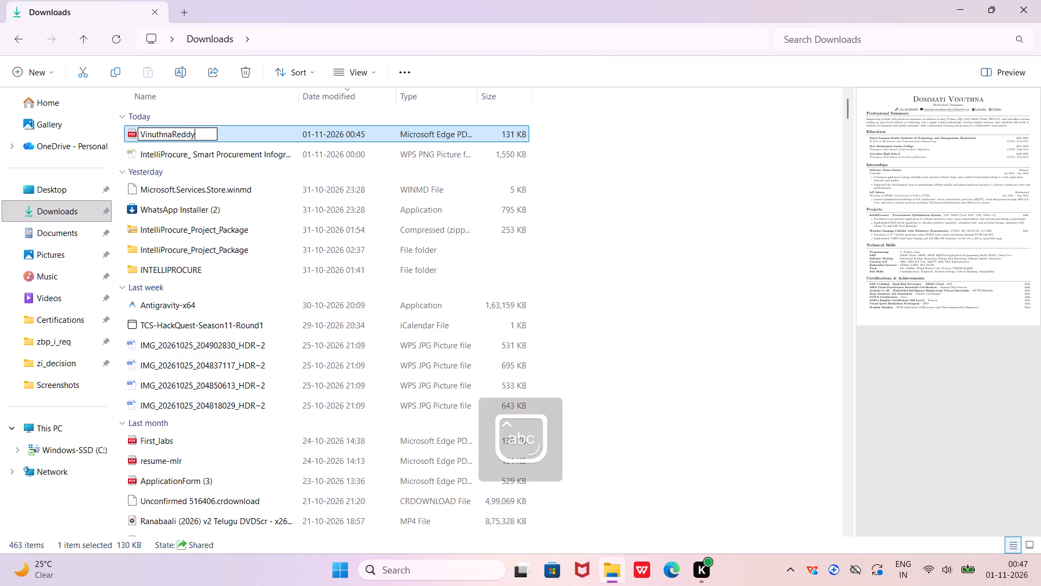
left_click(253, 138)
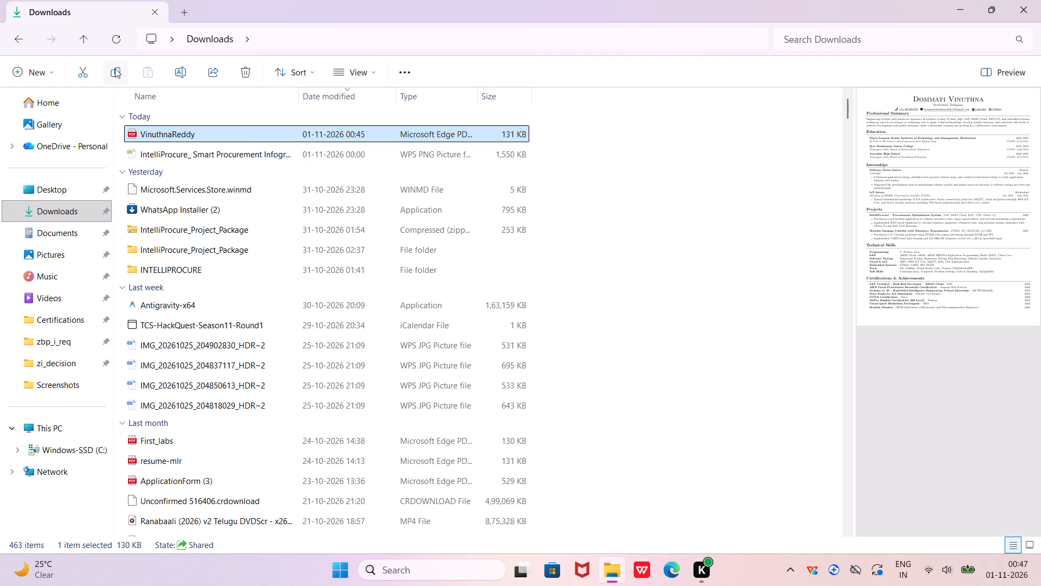
Copy the renamed resume PDF in the Downloads folder.
double_click(115, 68)
Launch another application to continue working with the resume PDF.
left_click(326, 569)
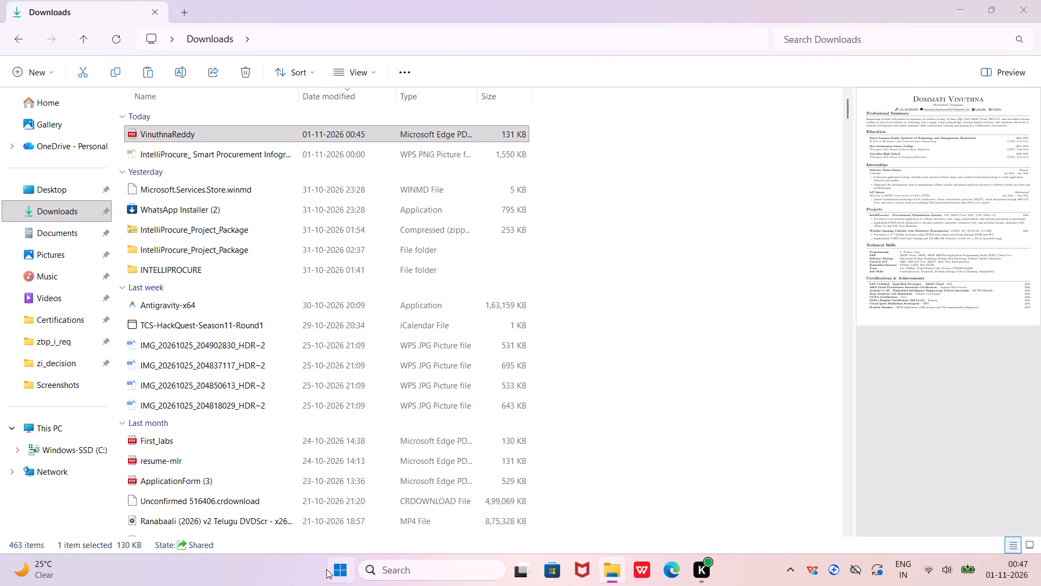
left_click(427, 461)
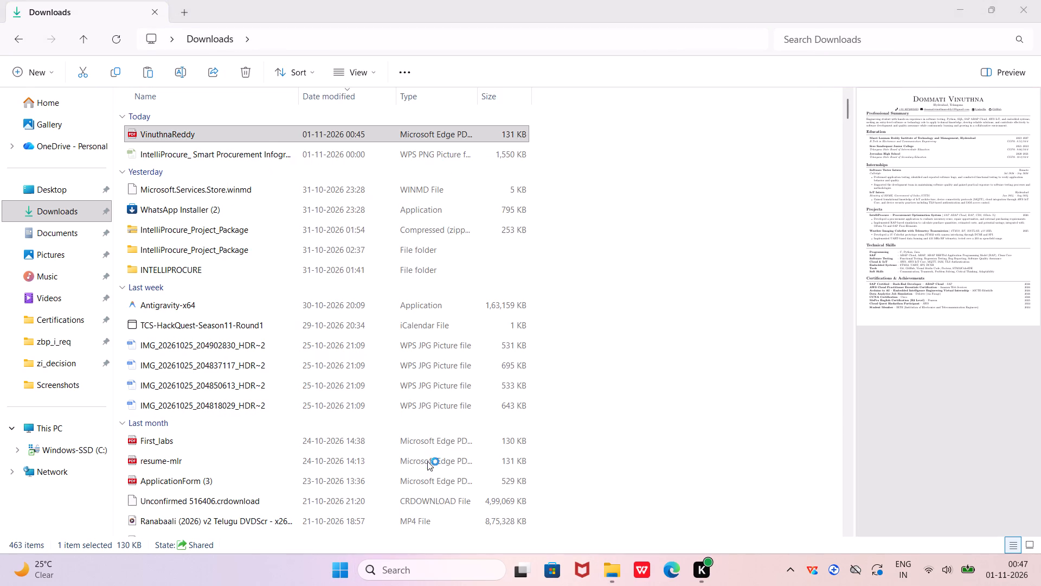
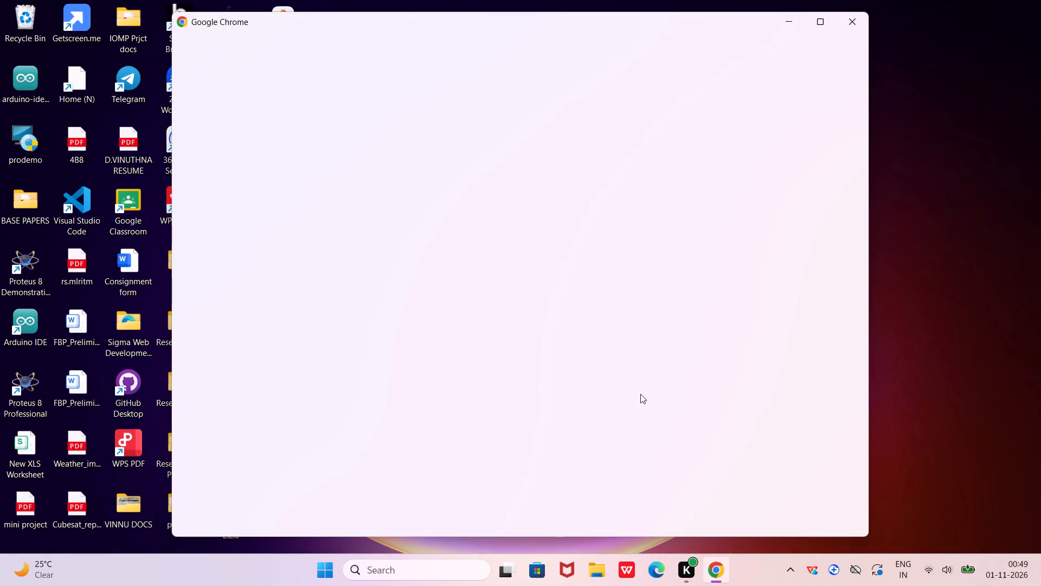
scroll(640, 394, "down", 5)
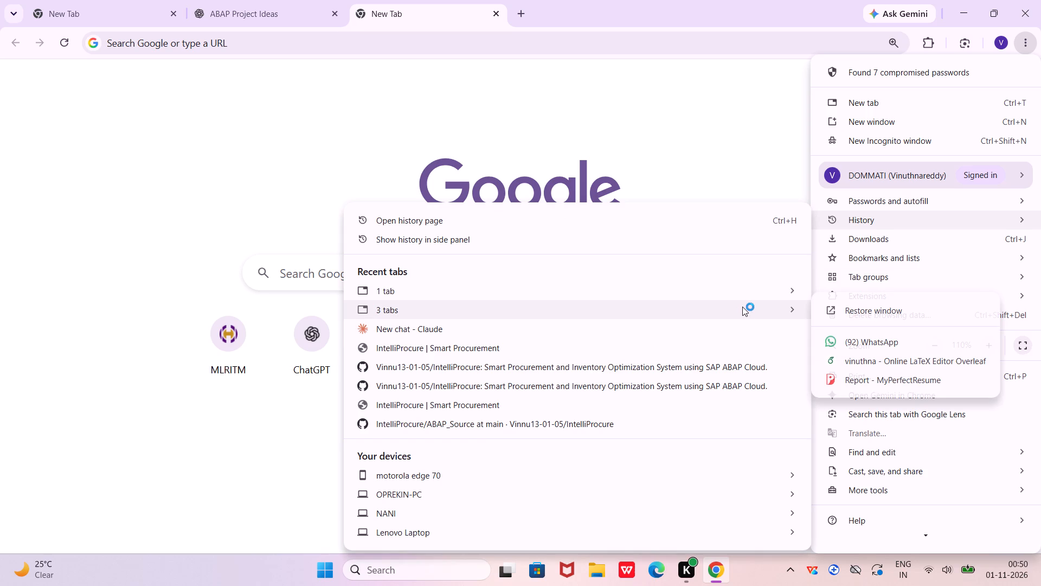
left_click(850, 365)
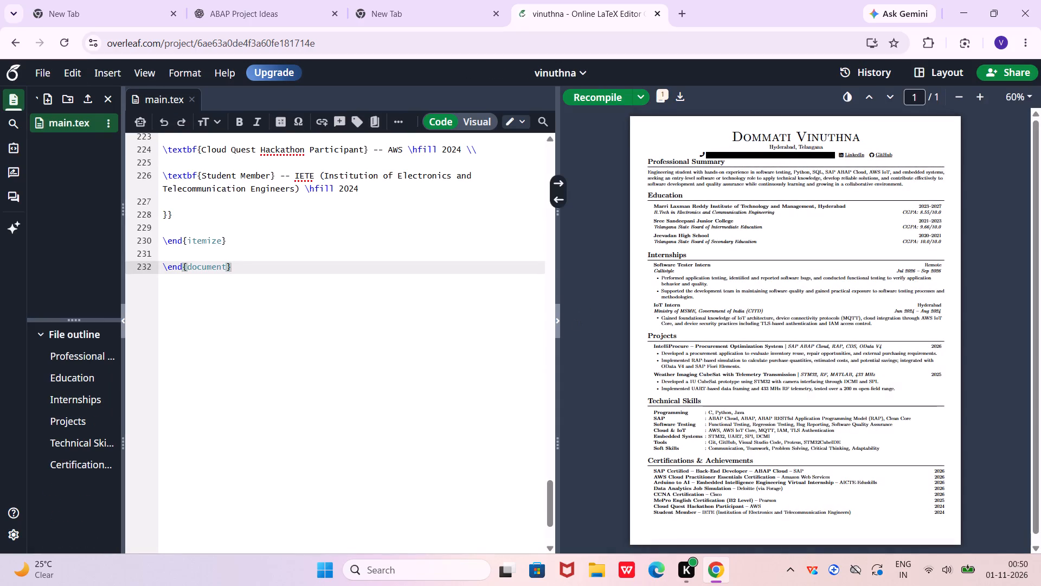
Copy the entire LaTeX source of main.tex.
scroll(407, 274, "up", 5)
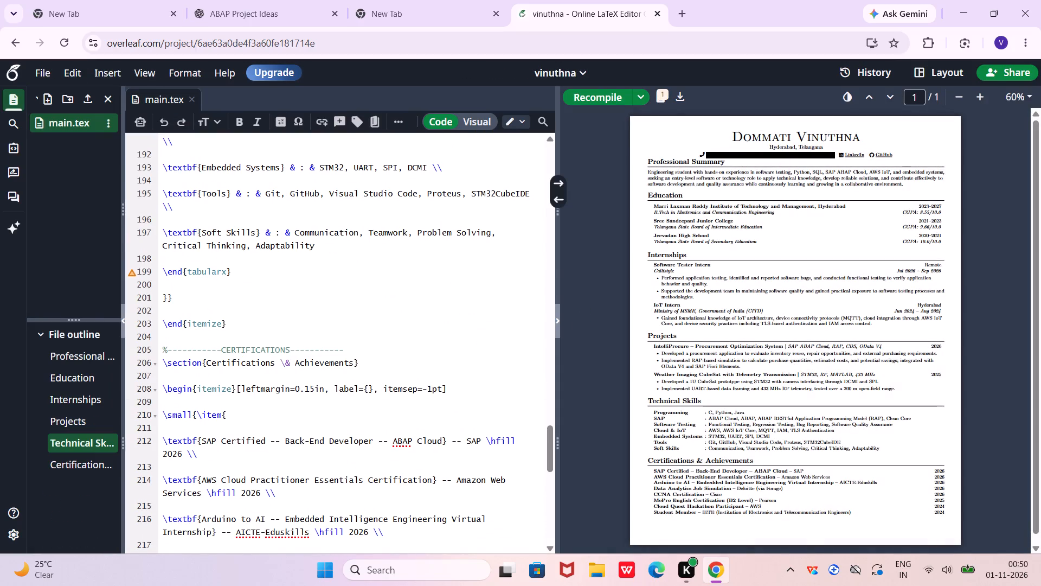
left_click_drag(288, 279, 403, 379)
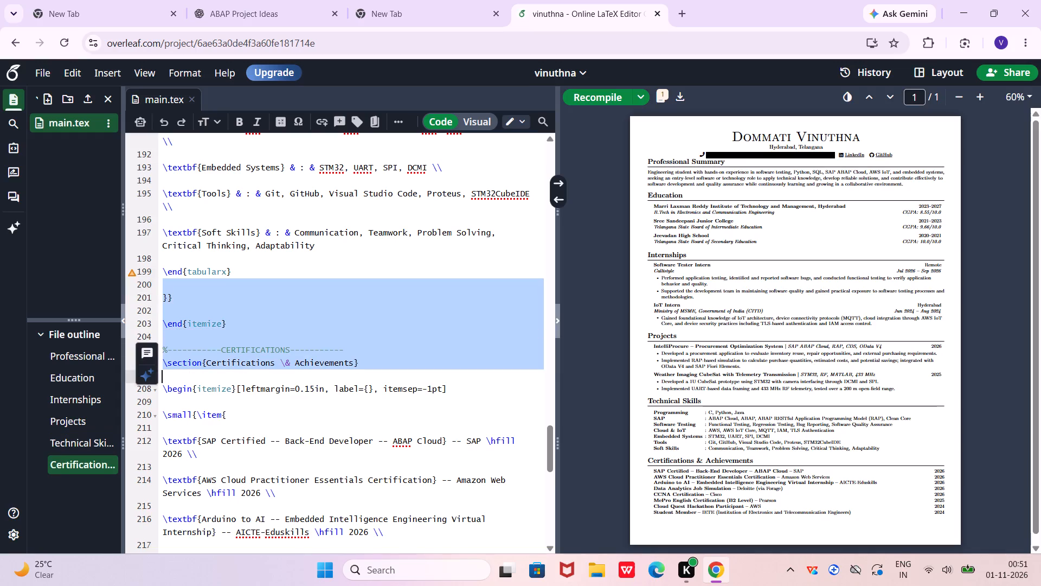
key("ctrl+a")
key("ctrl+c")
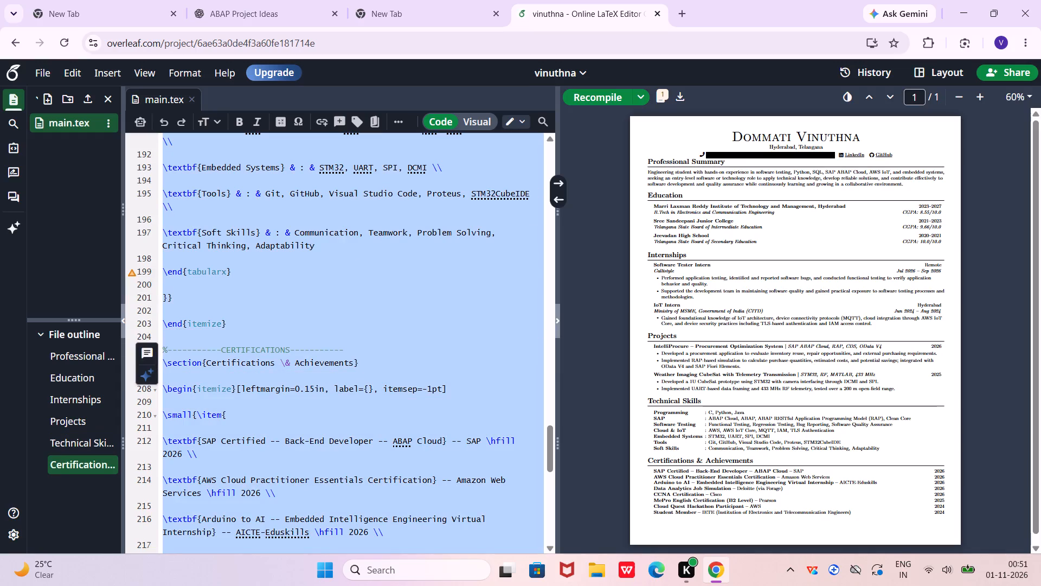
Bring up the computer's installed apps to launch another application.
left_click(337, 572)
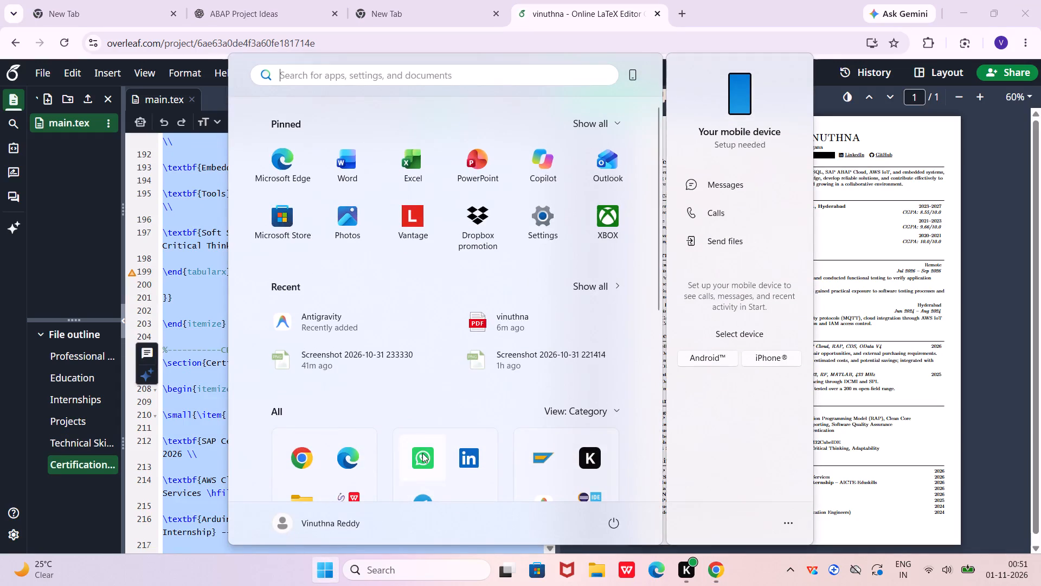